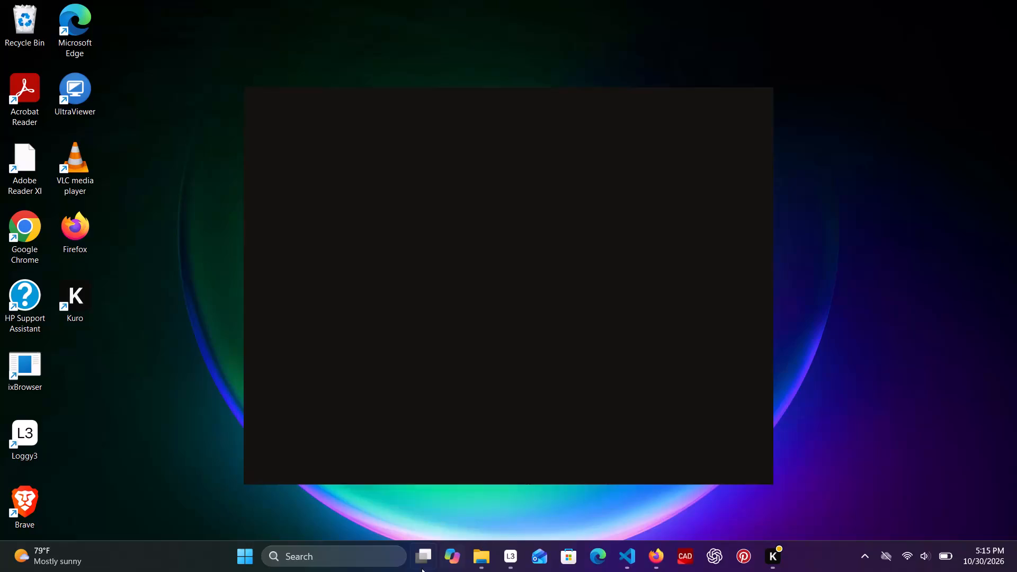
Launch PowerPoint 2016 and create a blank presentation.
left_click(335, 563)
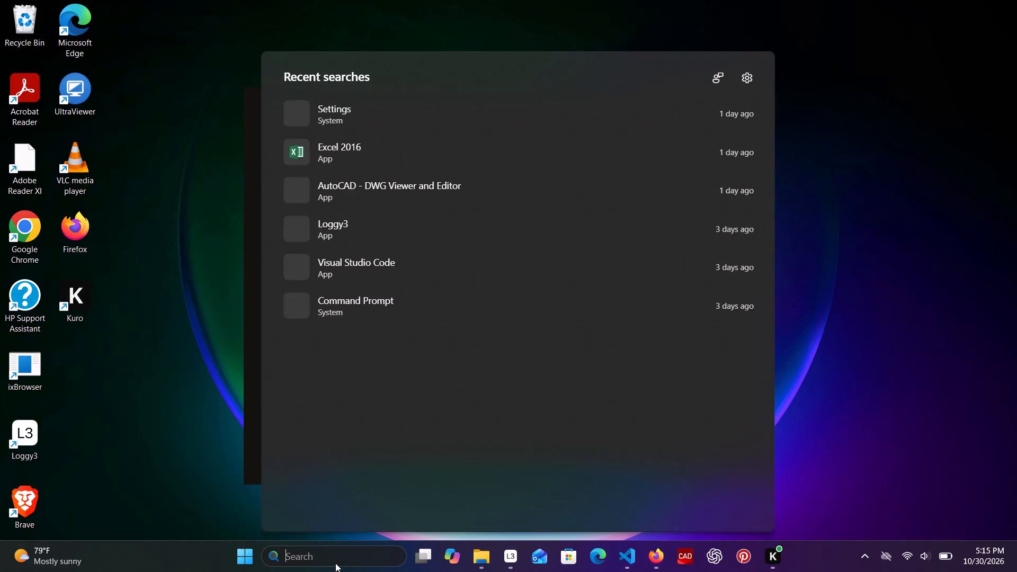
type("POWER")
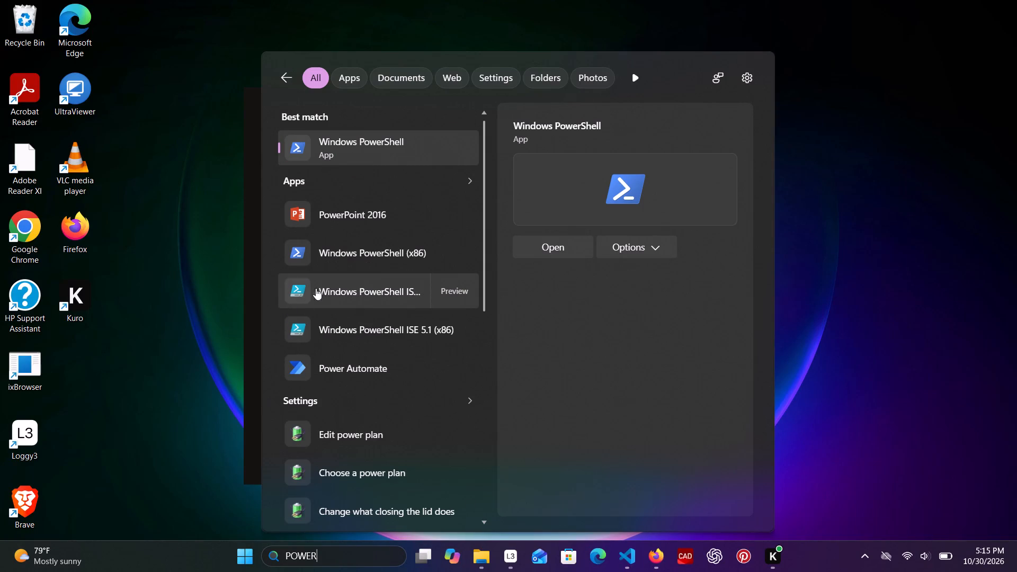
left_click(335, 222)
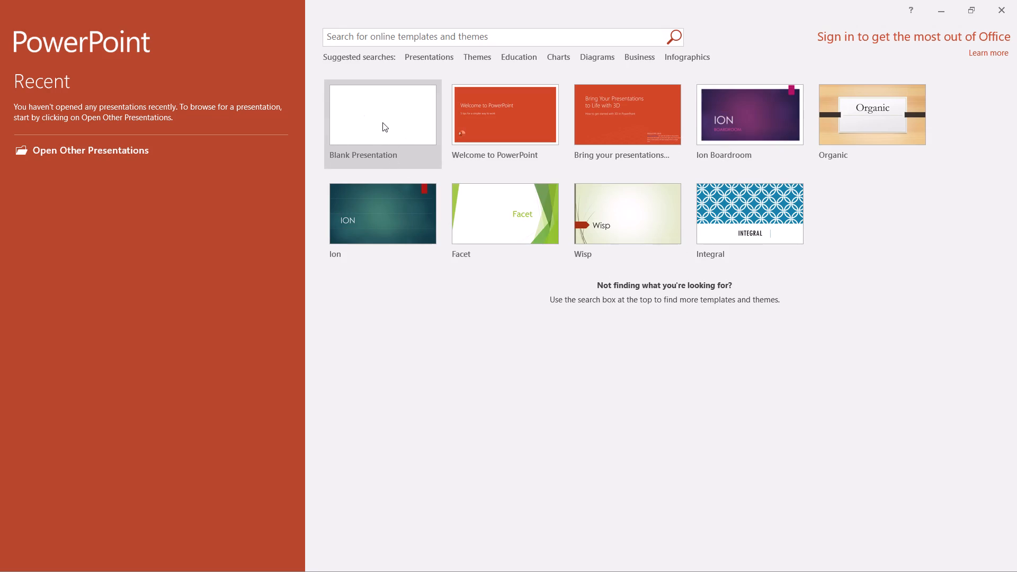
left_click(382, 122)
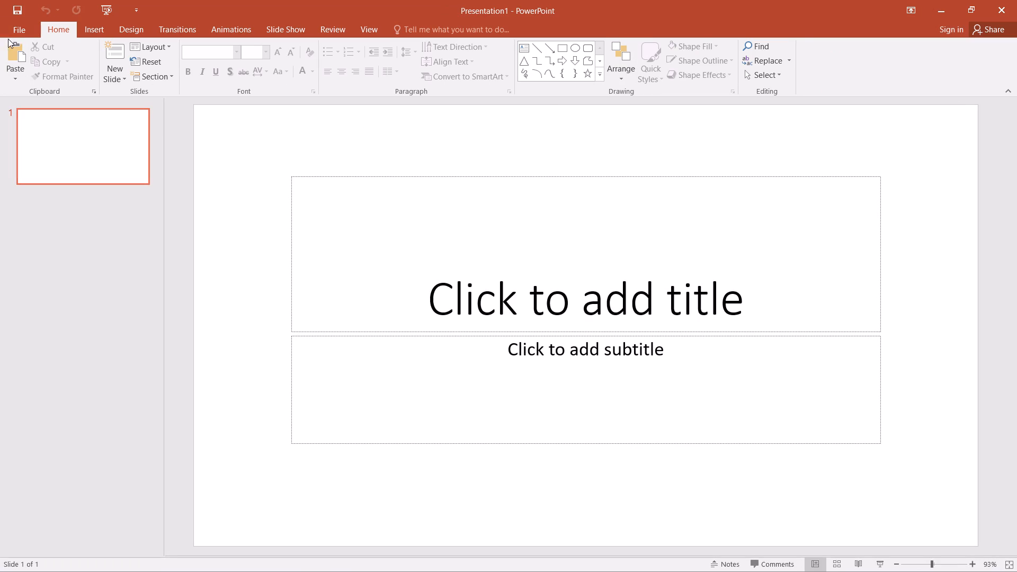
Open the file management view for the new blank presentation.
left_click(16, 27)
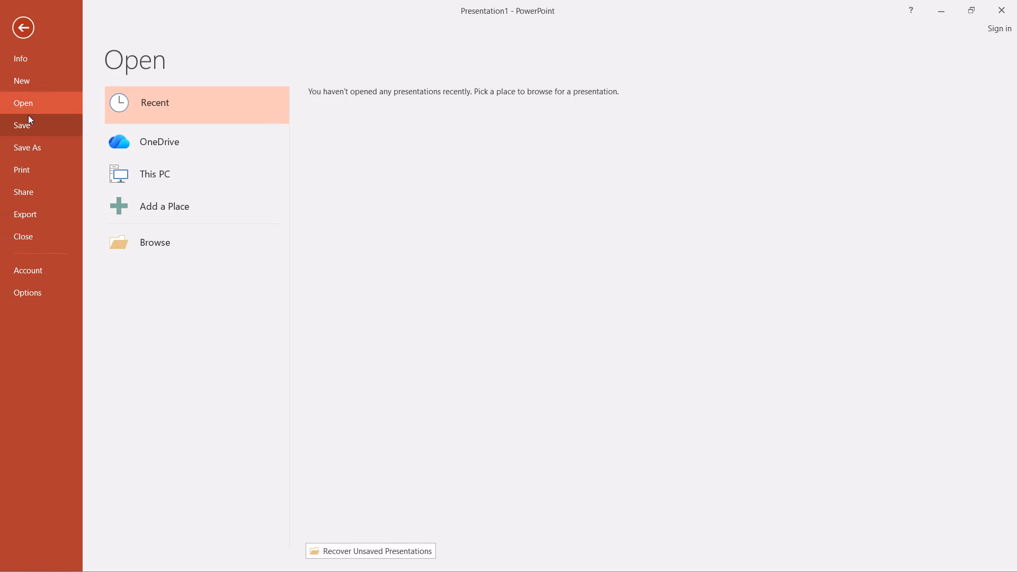
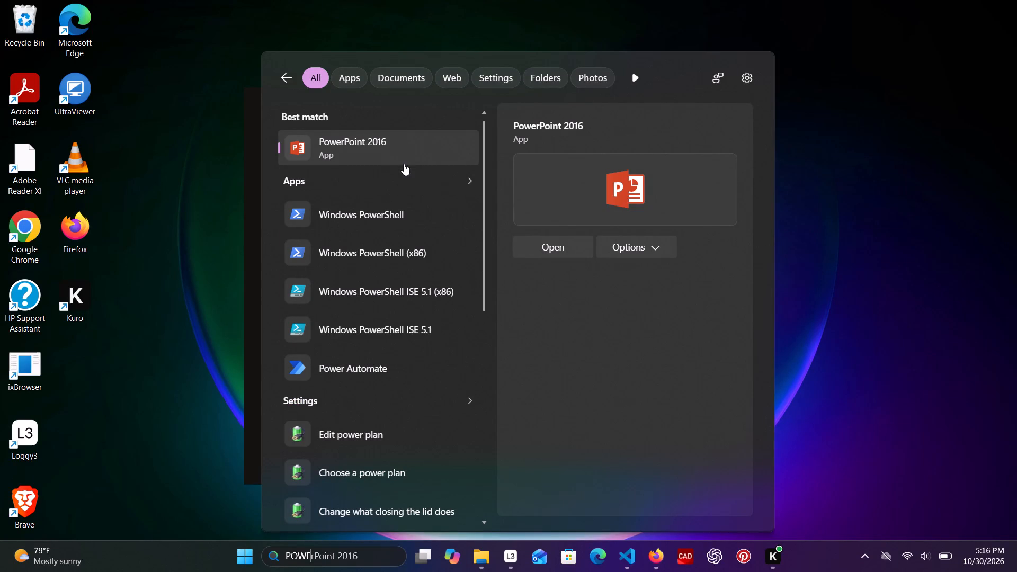
Launch PowerPoint 2016 and create a new presentation from the Wisp theme in its default colour variant.
left_click(399, 139)
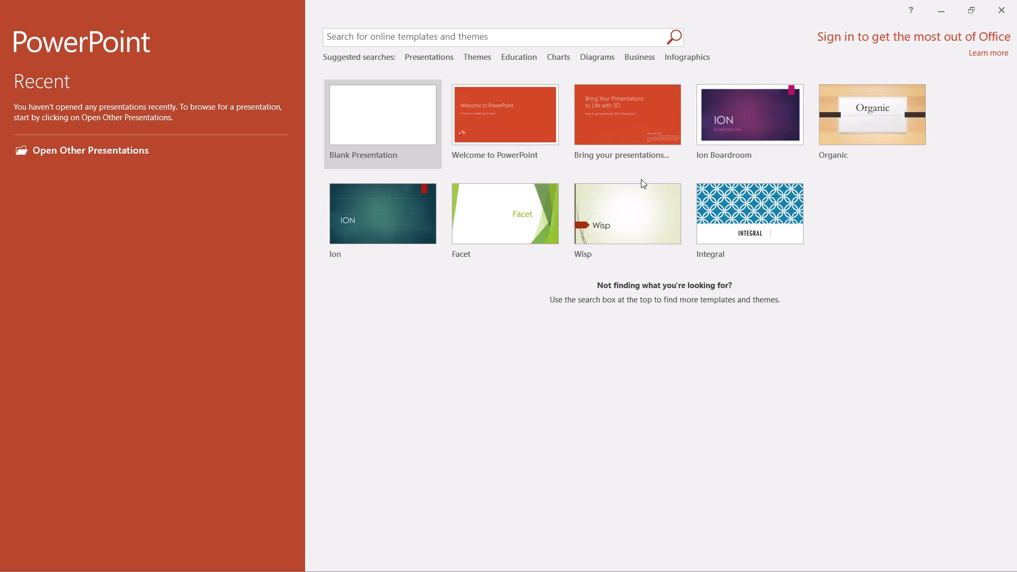
left_click(616, 208)
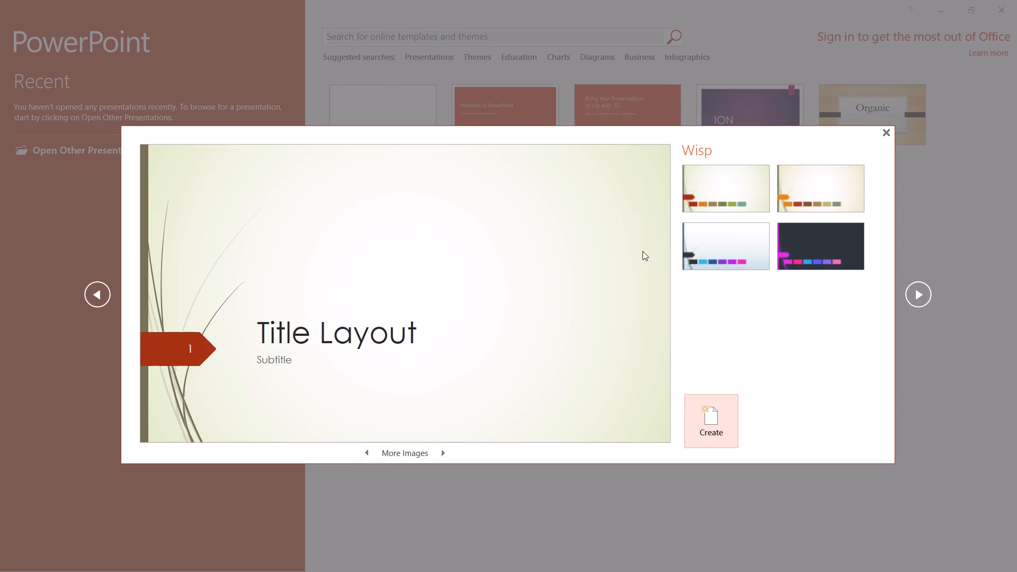
left_click(734, 428)
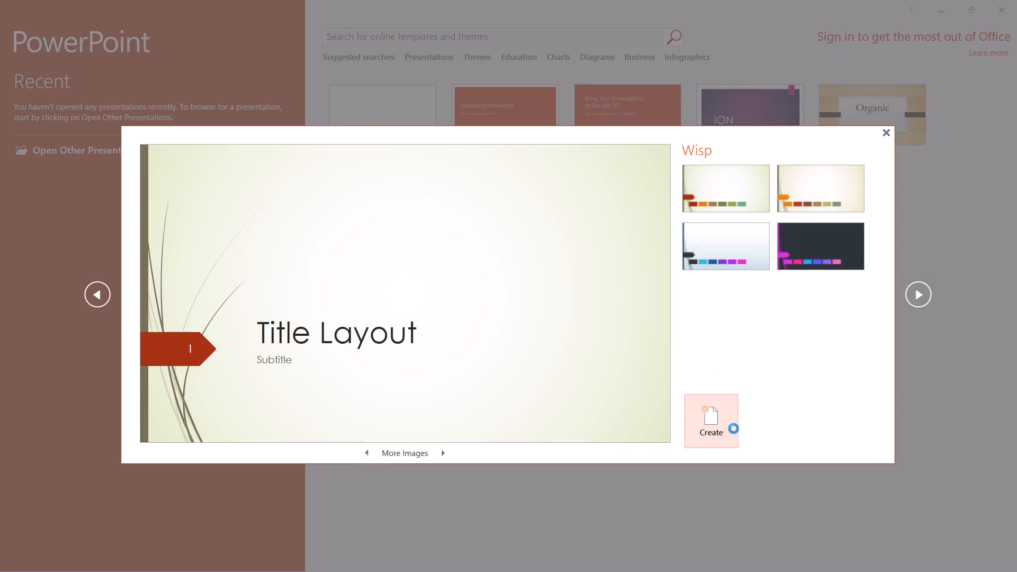
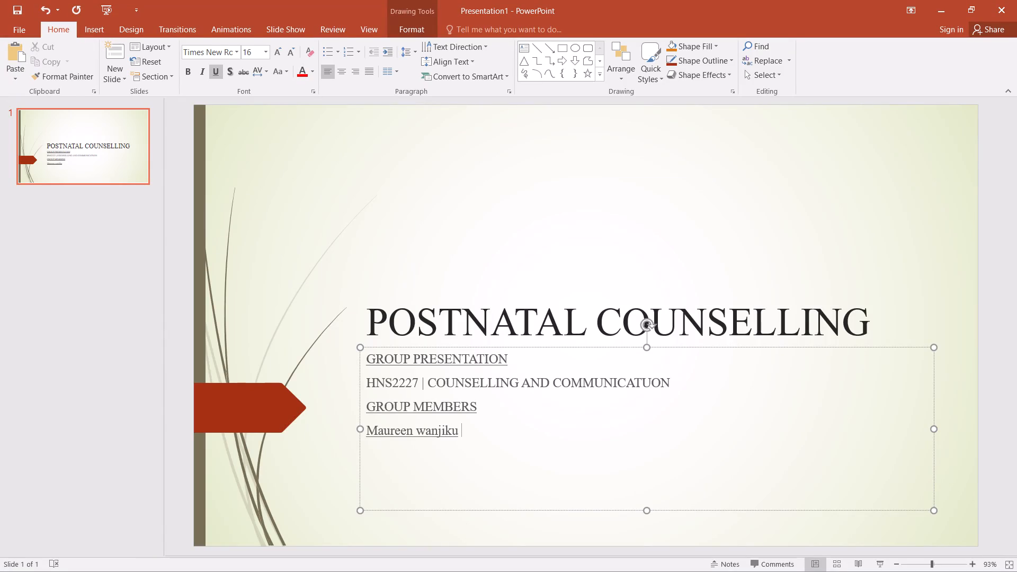
Complete the group member's name with the surname, followed by a dash and the first part of the registration number.
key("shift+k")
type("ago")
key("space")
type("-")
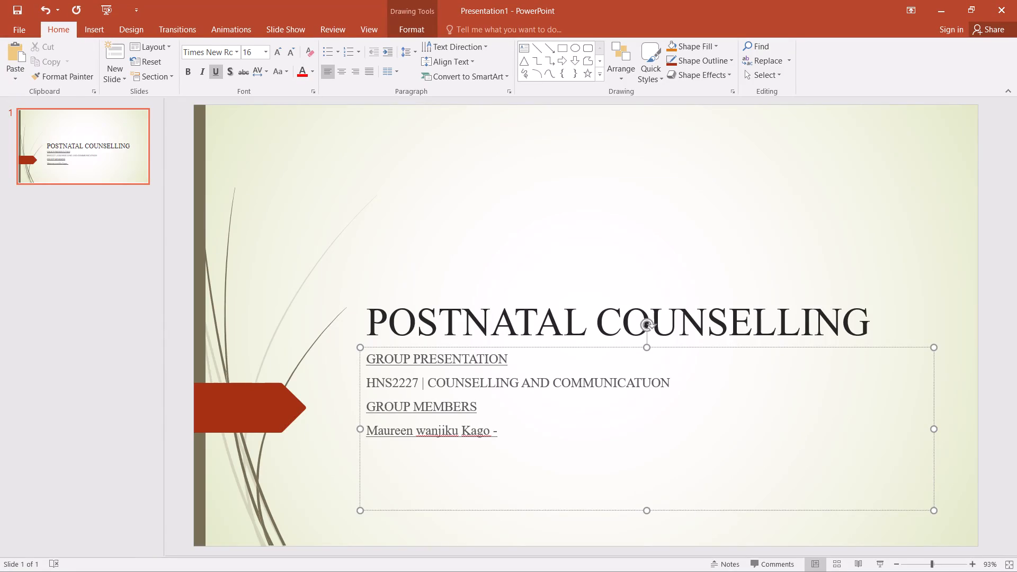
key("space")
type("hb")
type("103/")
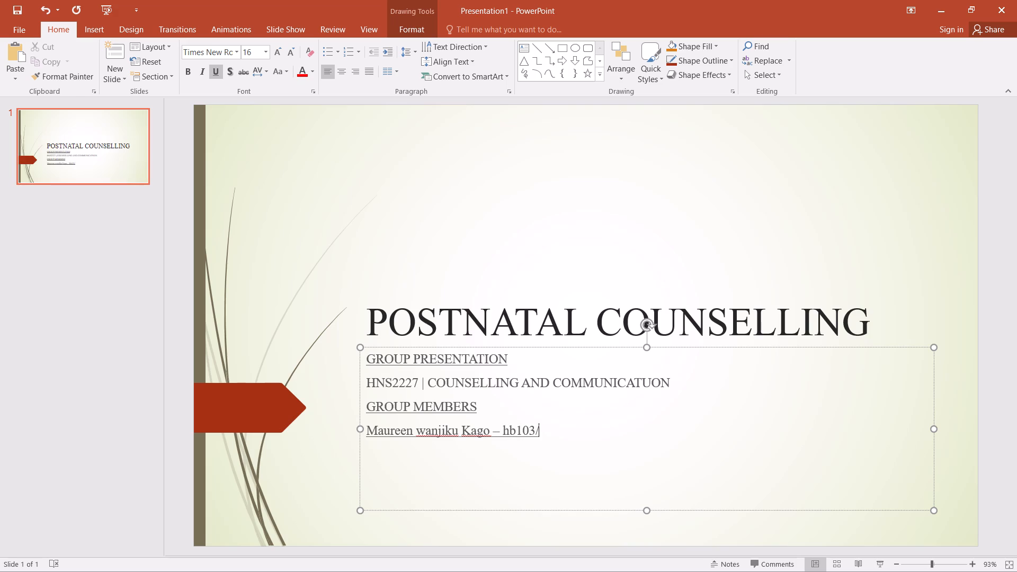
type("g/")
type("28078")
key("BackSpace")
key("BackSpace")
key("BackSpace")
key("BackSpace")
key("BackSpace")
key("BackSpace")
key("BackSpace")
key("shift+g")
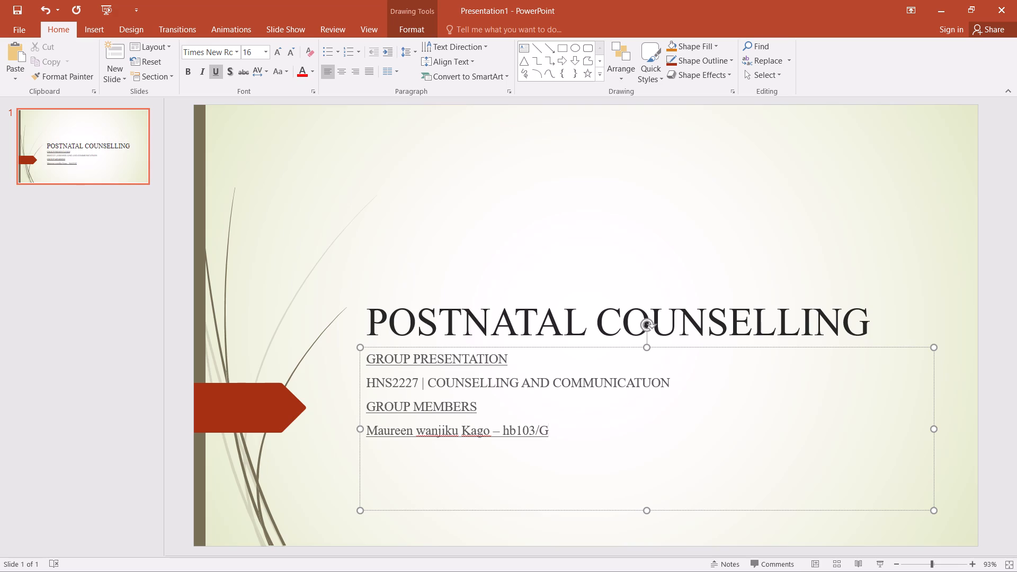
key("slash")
Change the letter prefix of the member's registration number to capitals.
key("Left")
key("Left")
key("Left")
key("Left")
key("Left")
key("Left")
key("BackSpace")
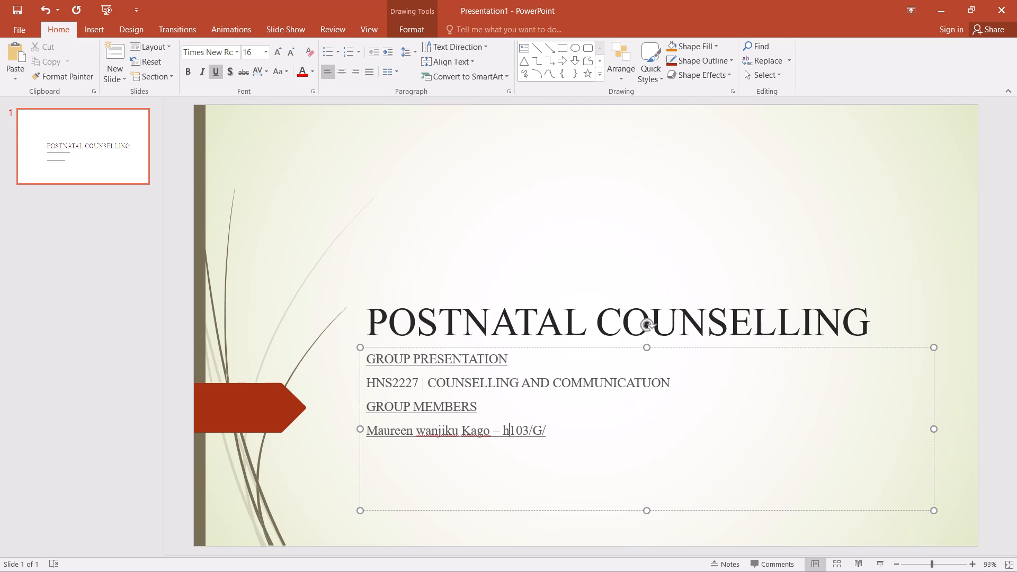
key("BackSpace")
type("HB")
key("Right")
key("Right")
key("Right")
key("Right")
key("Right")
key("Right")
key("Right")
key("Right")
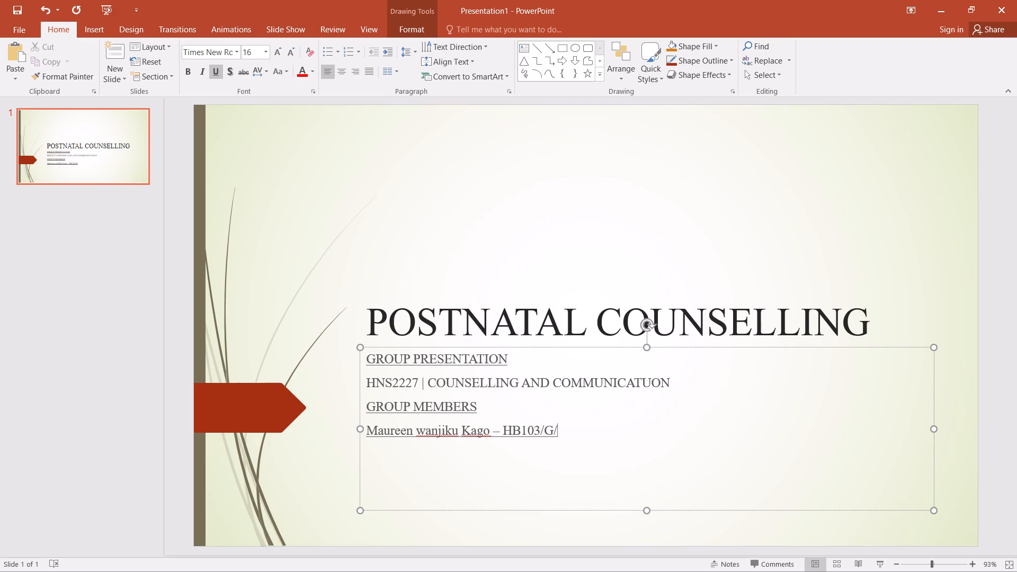
Complete the member's registration number with its remaining digits and year, and add a new line below it.
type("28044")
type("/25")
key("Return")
Insert another group member's name in capitals, a dash and the registration number on a new line directly under GROUP MEMBERS.
left_click(367, 431)
key("Return")
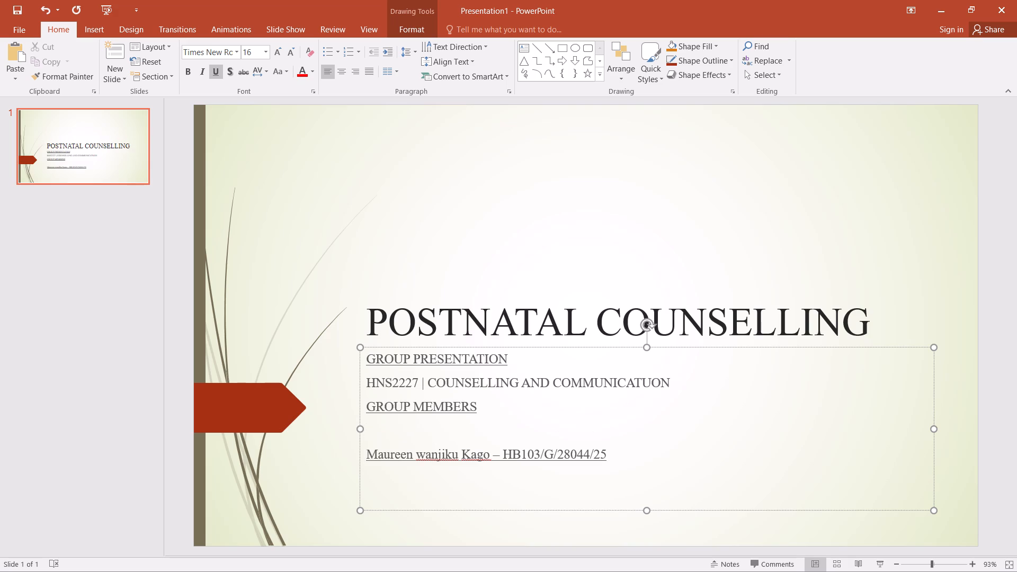
left_click(367, 431)
key("BackSpace")
key("BackSpace")
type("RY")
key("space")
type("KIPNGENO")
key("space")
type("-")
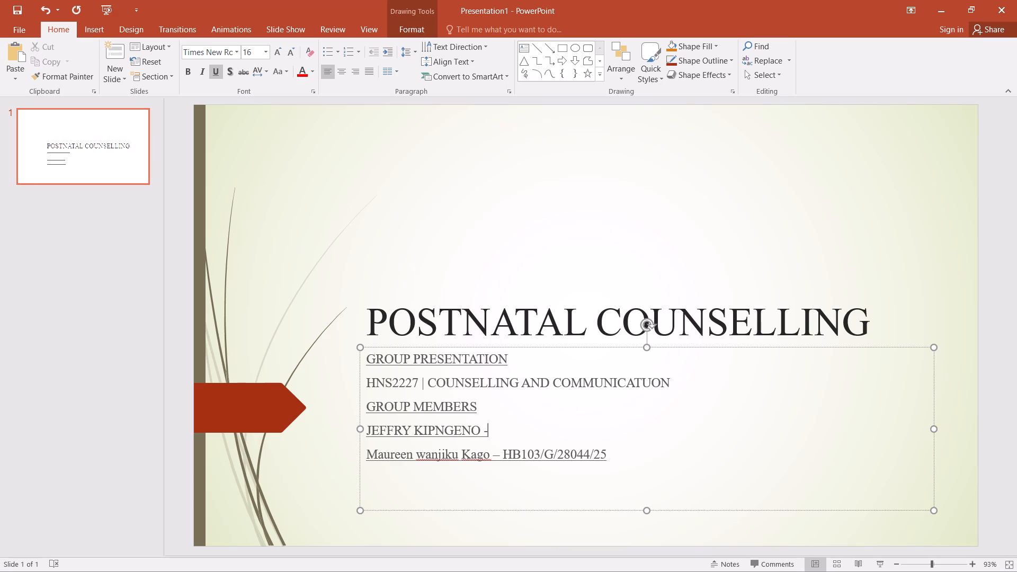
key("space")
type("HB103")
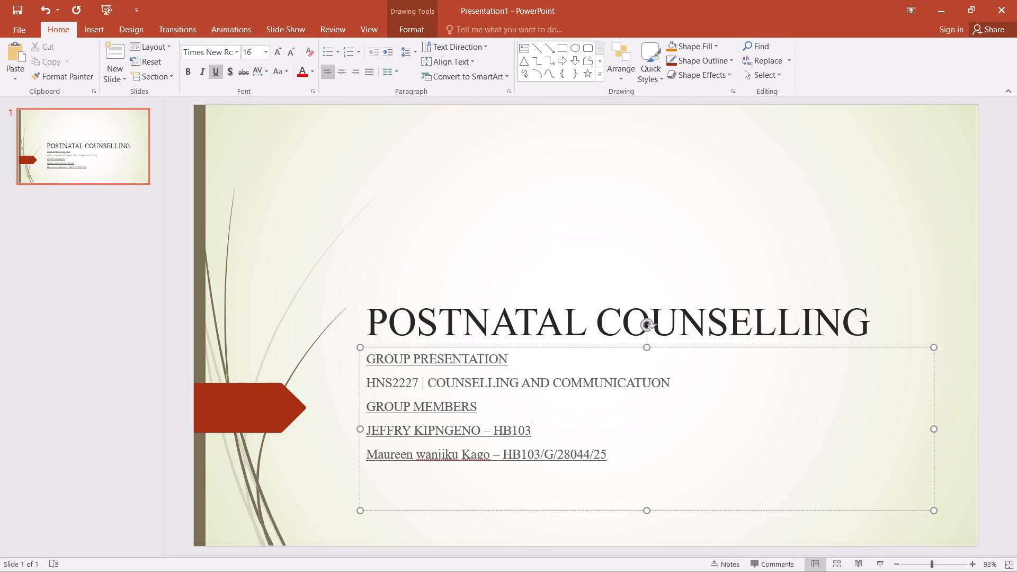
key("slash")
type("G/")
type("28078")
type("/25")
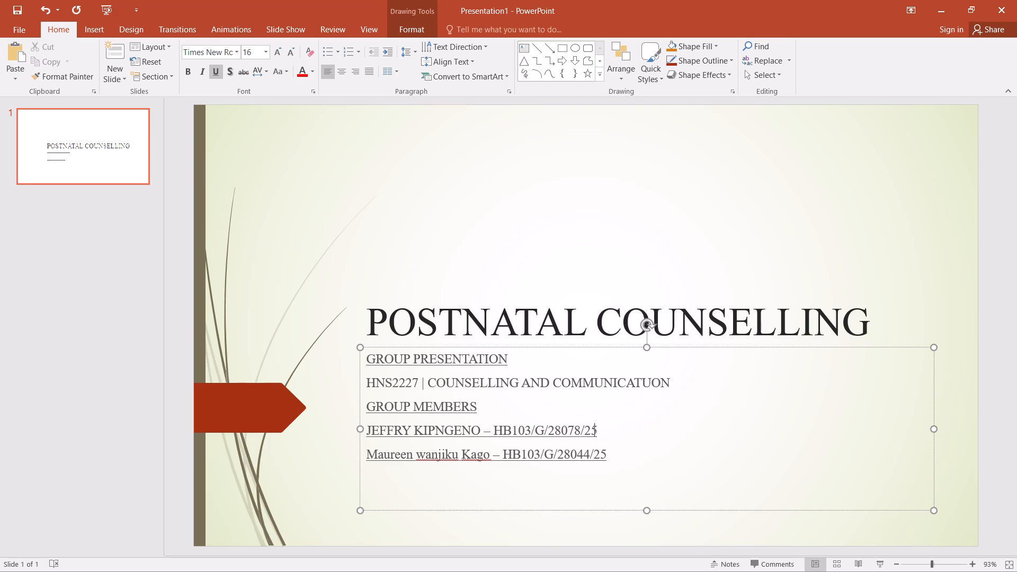
Retype the surname and middle name of the second listed member in capital letters.
left_click(491, 459)
key("BackSpace")
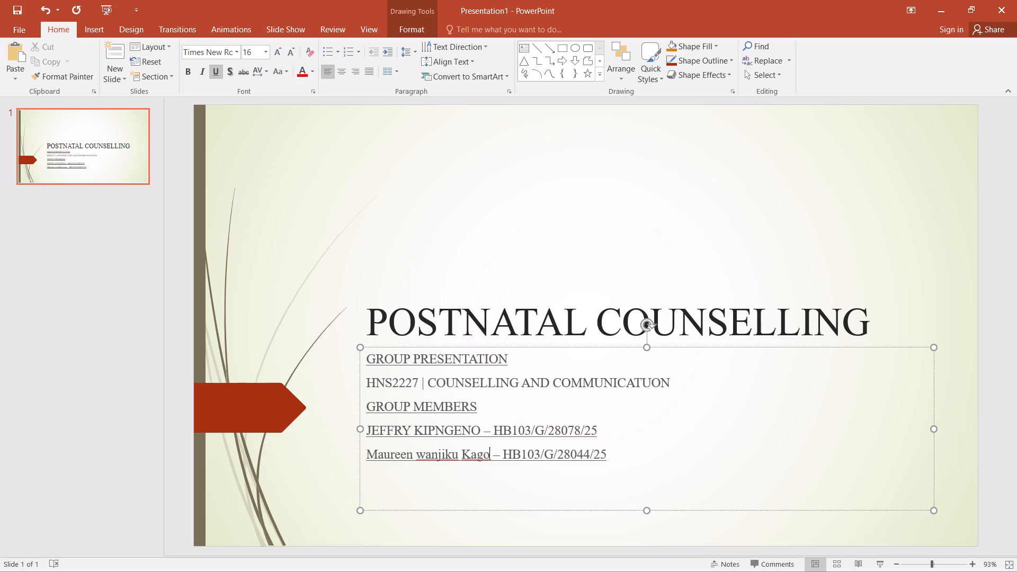
key("BackSpace")
key("BackSpace")
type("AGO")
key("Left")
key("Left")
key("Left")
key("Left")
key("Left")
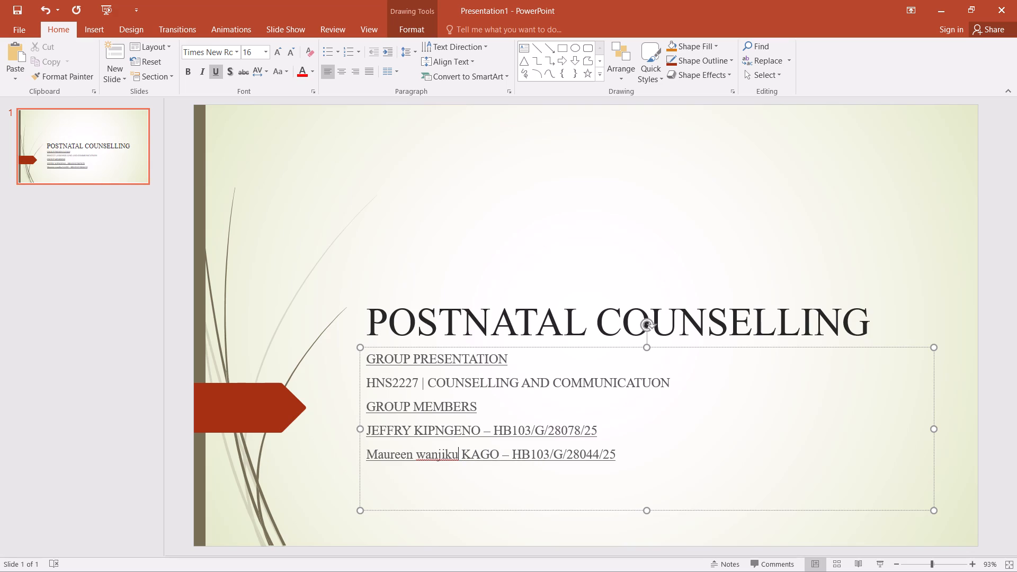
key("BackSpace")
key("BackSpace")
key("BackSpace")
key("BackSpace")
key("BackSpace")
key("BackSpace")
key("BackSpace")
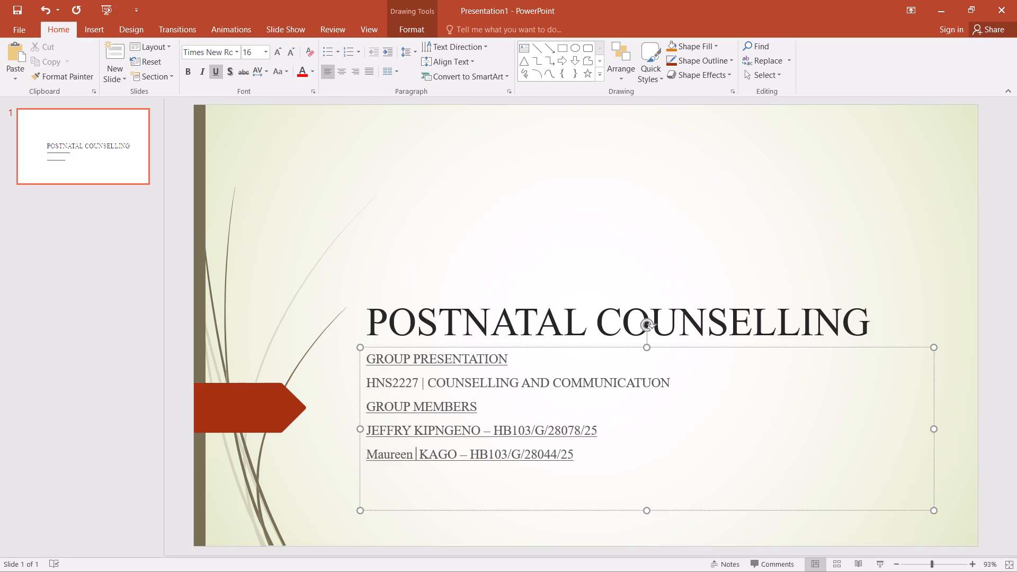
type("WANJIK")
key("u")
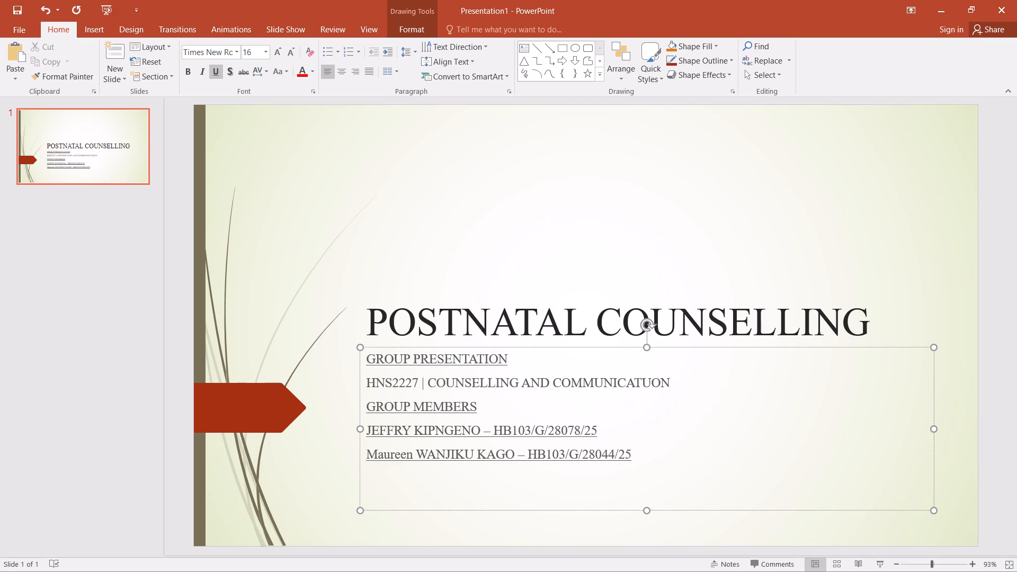
Retype the first name of the second listed member in capital letters.
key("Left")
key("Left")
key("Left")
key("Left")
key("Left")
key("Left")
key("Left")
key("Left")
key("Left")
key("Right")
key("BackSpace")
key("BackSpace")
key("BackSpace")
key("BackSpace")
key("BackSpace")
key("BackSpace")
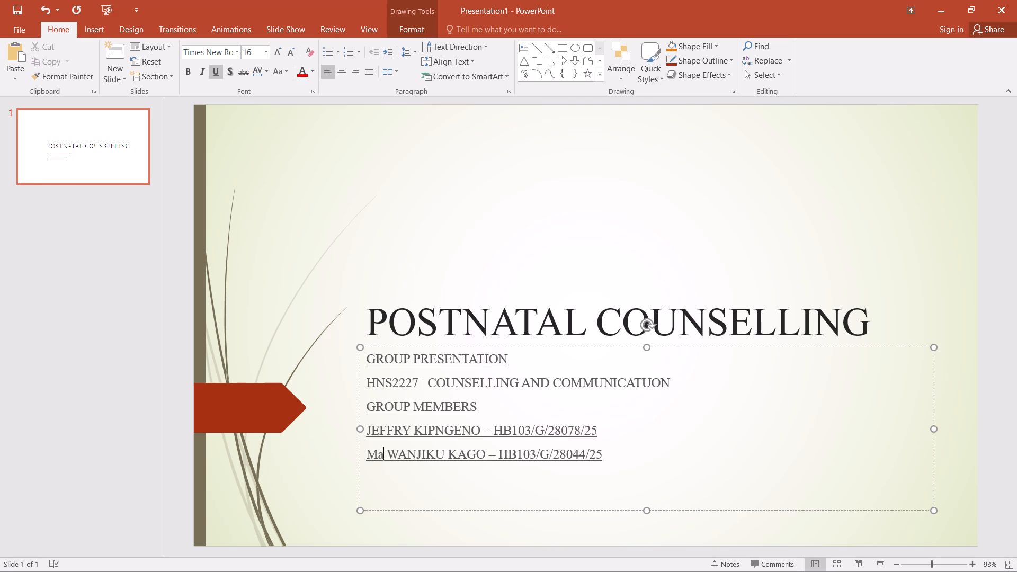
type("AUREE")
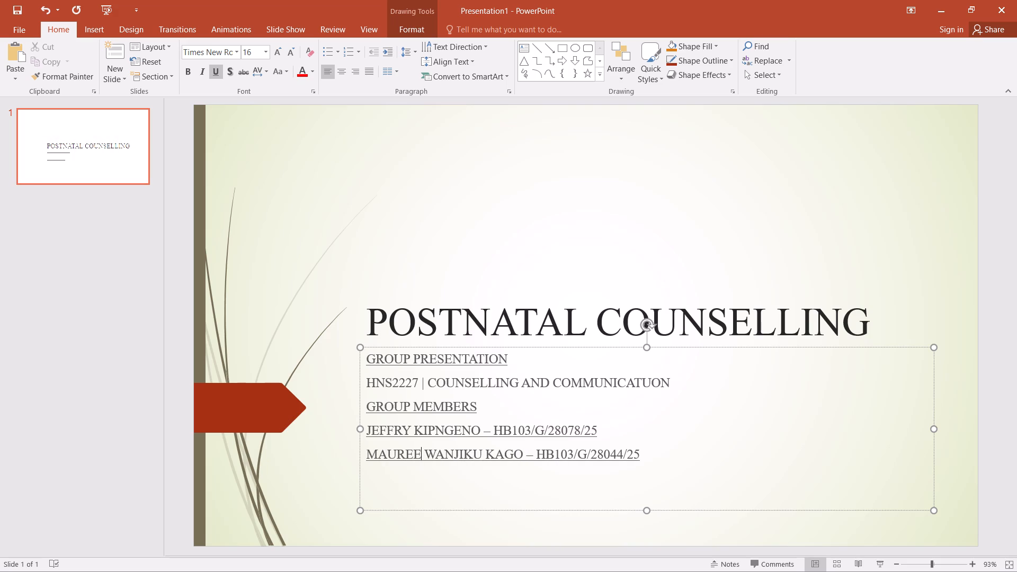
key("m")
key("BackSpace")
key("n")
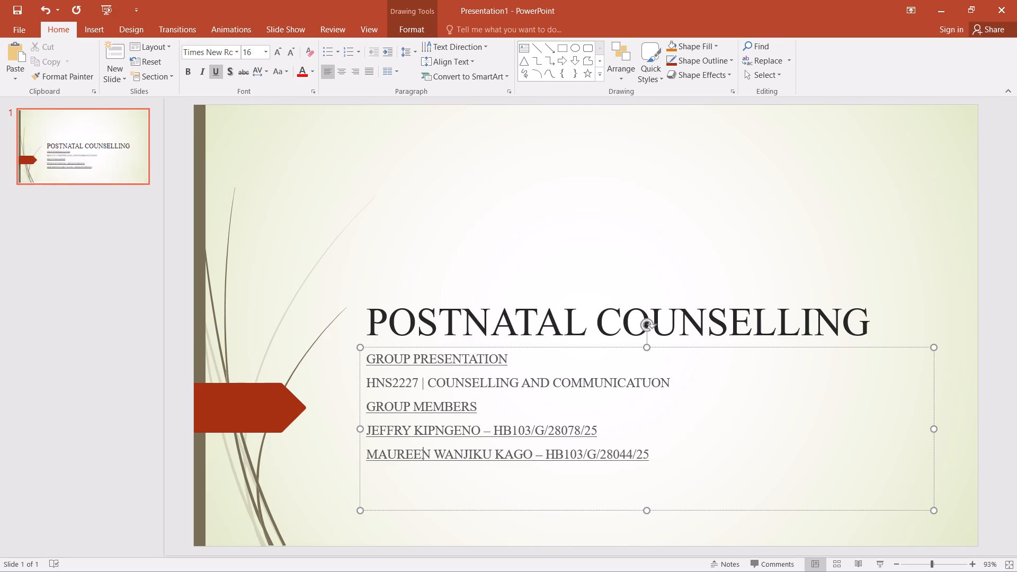
Remove the underline from the two member lines below GROUP MEMBERS.
left_click_drag(658, 453, 389, 431)
left_click(420, 414)
left_click(449, 476)
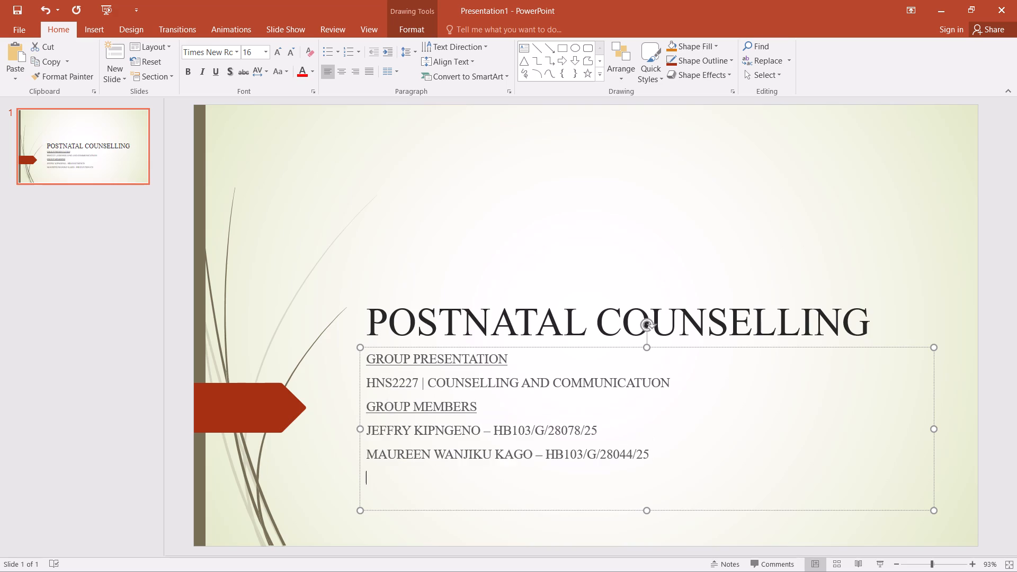
Reduce the font size of the two member lines to 12.
left_click_drag(656, 449, 478, 431)
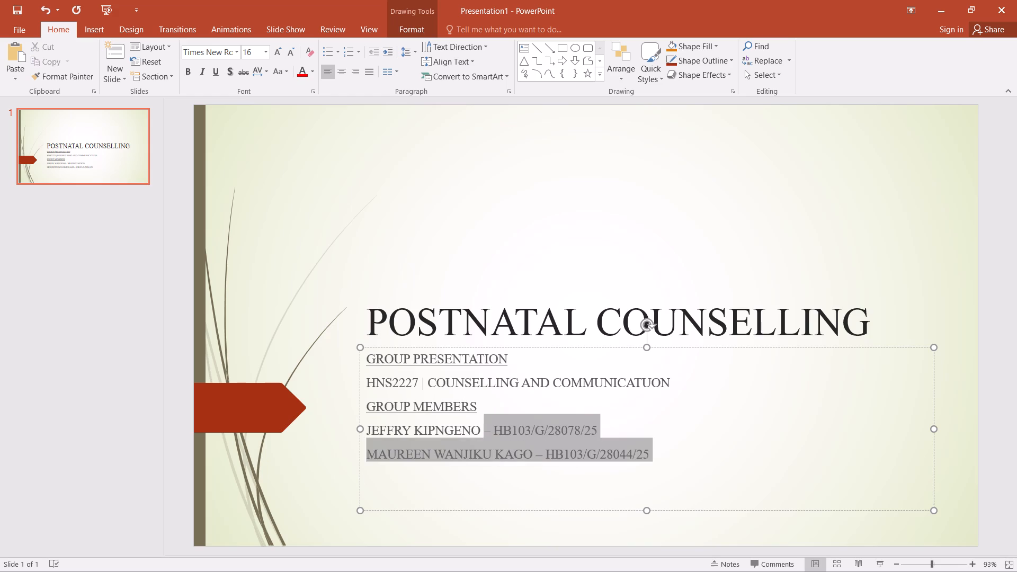
left_click_drag(478, 431, 395, 431)
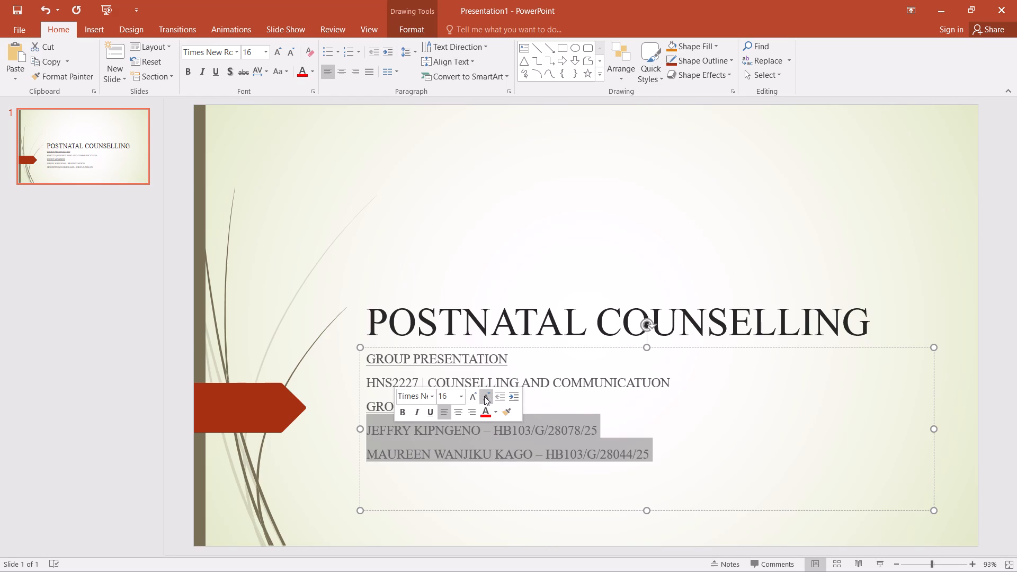
double_click(483, 397)
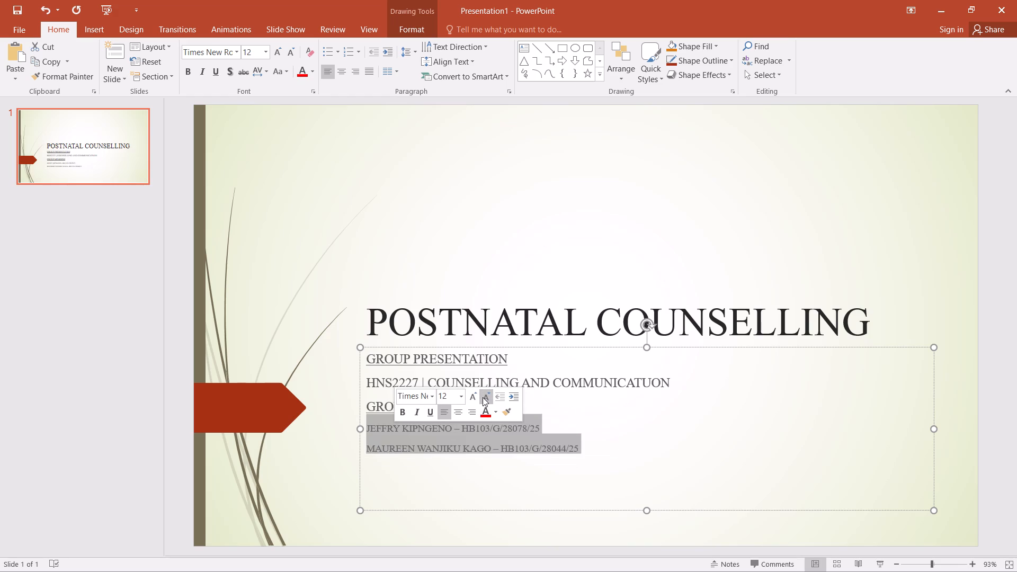
Add a third group member line below the second, with the name in capitals, a hyphen and the registration number.
left_click(593, 446)
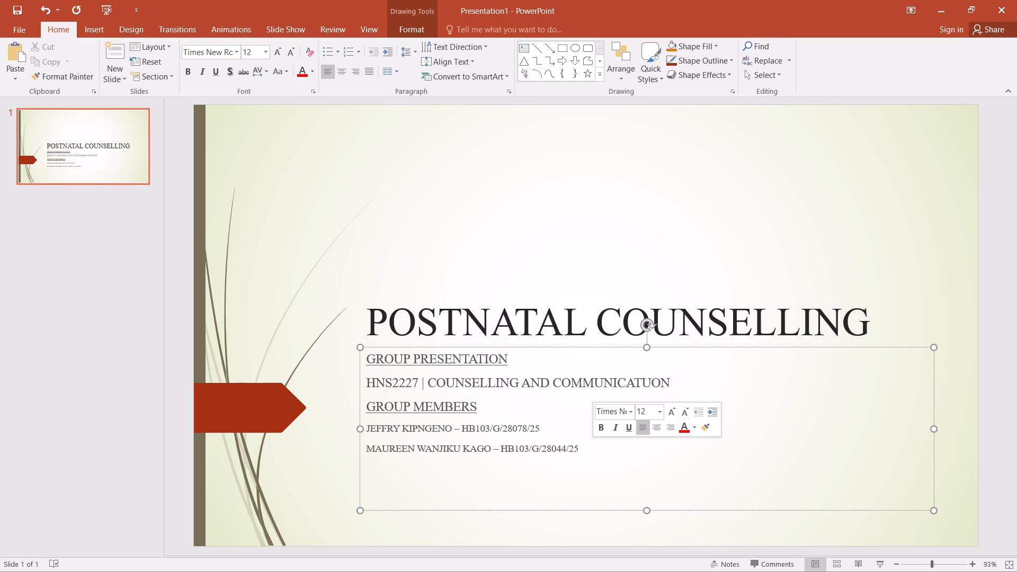
key("Return")
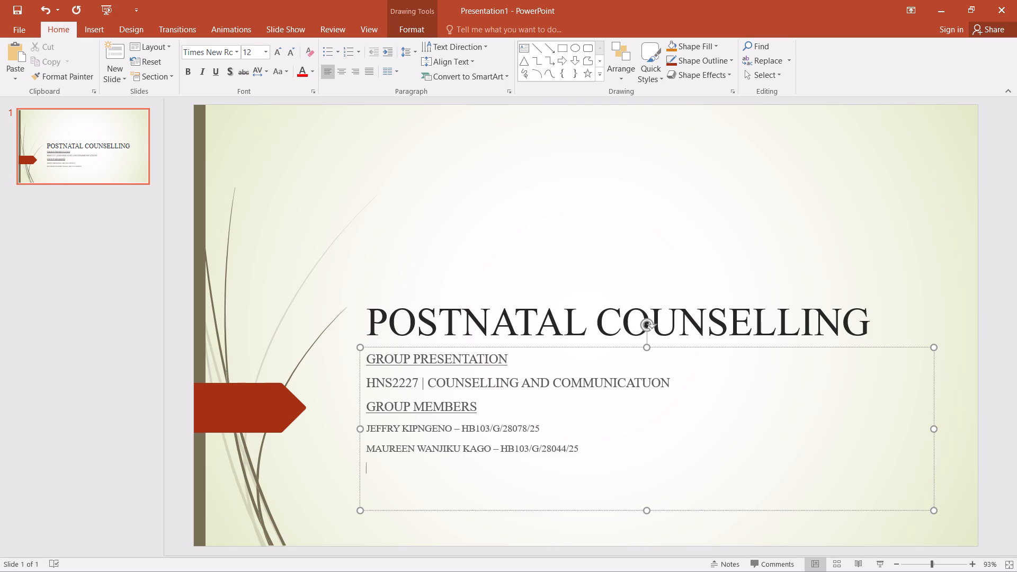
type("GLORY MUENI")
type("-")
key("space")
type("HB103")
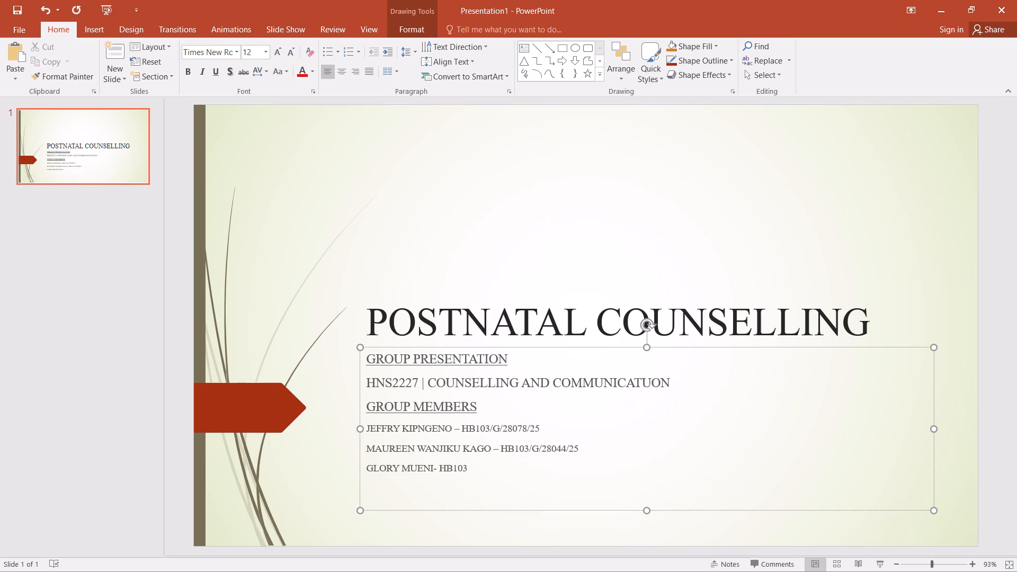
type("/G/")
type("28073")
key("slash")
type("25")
Start a fourth group member line with the member's full name in capitals followed by a spaced hyphen.
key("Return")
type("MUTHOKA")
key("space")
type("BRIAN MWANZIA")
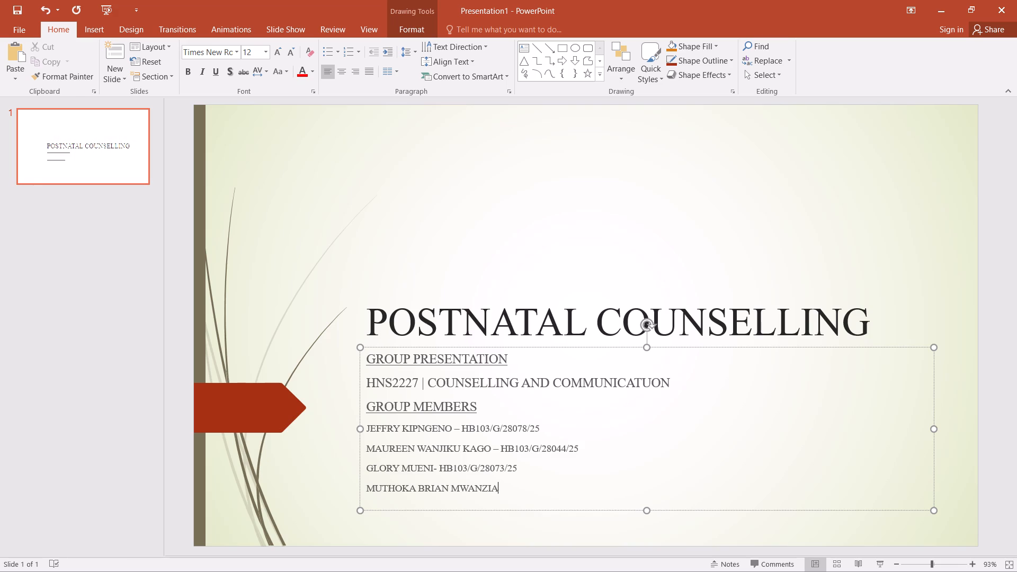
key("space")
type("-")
Add a space before the hyphen in the third member line and after the hyphen in the fourth.
left_click(433, 464)
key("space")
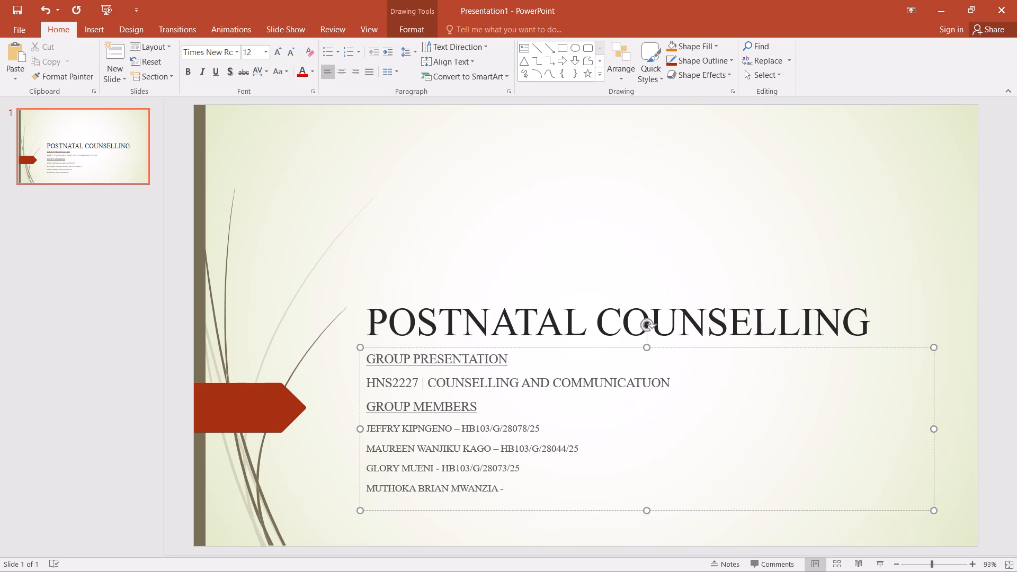
left_click(511, 485)
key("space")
Replace the long dashes in the second and first member lines with plain spaced hyphens.
left_click(499, 449)
key("BackSpace")
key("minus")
left_click(461, 425)
key("BackSpace")
key("BackSpace")
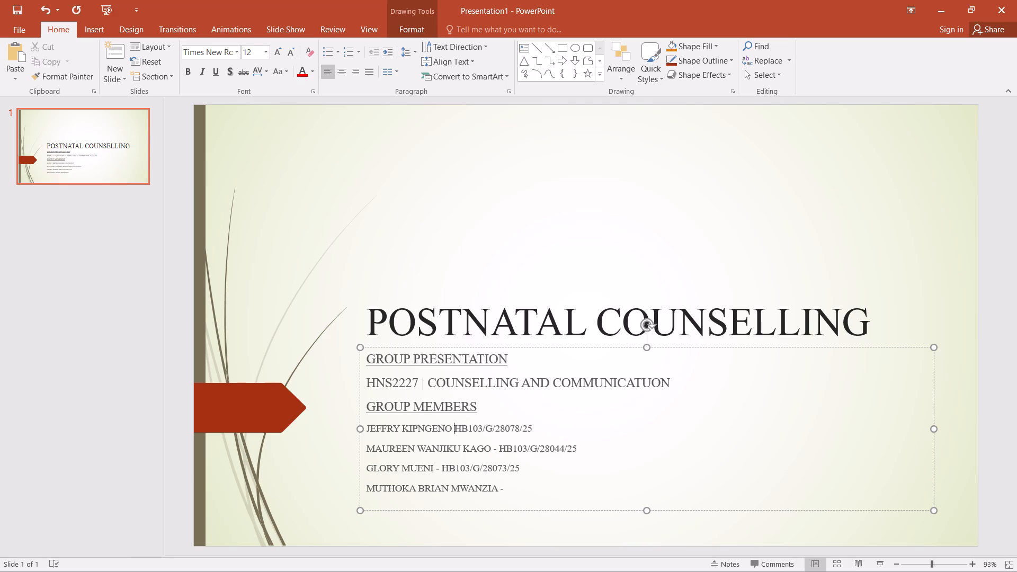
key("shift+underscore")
key("BackSpace")
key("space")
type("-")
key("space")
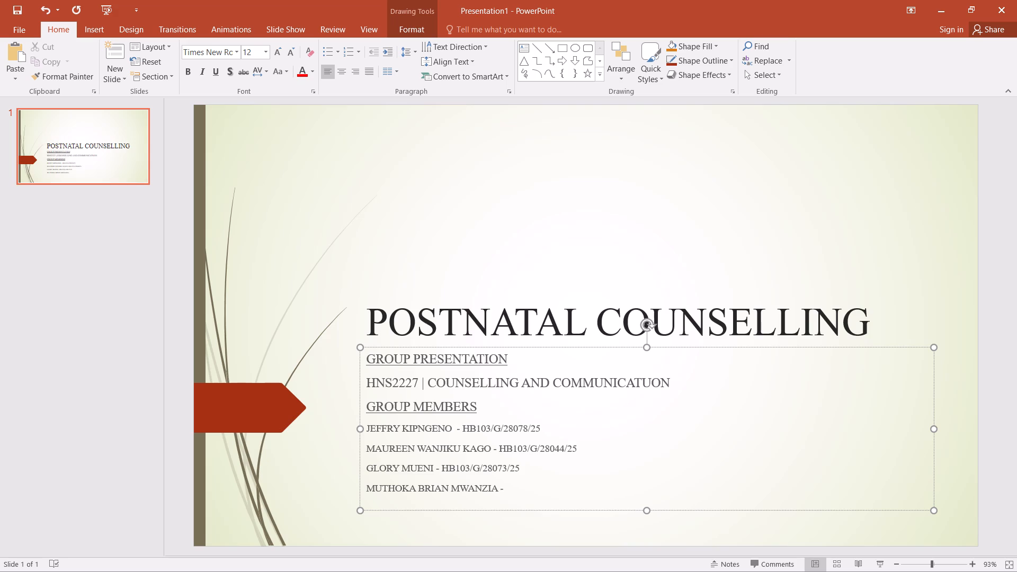
Enter the fourth member's registration number after the hyphen and start a new line below it.
left_click(515, 490)
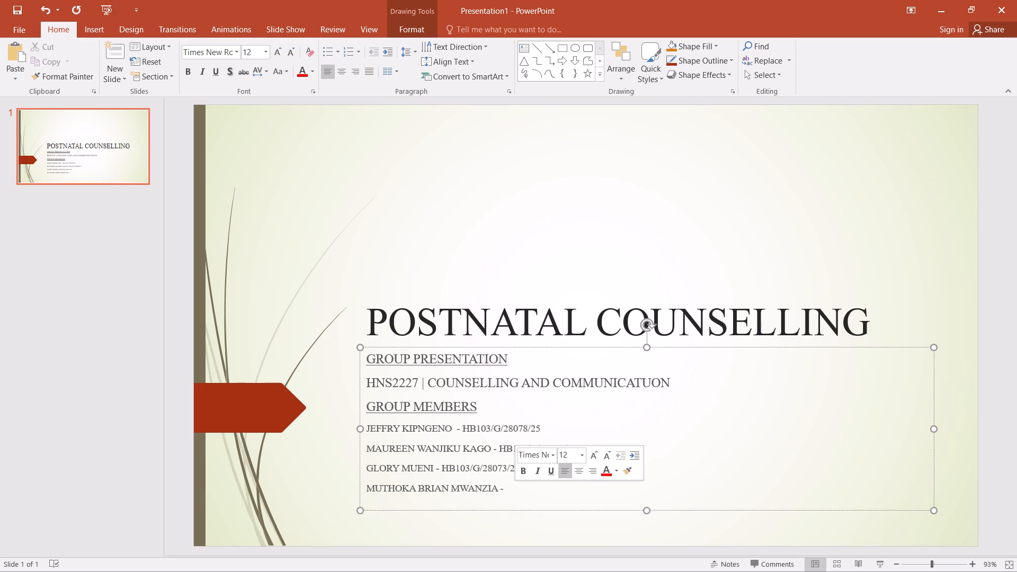
key("BackSpace")
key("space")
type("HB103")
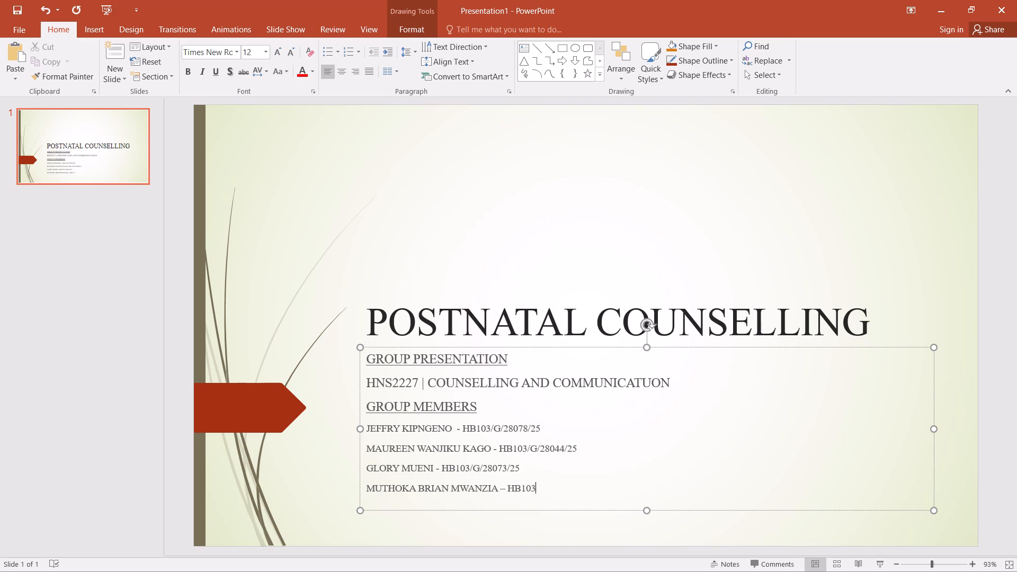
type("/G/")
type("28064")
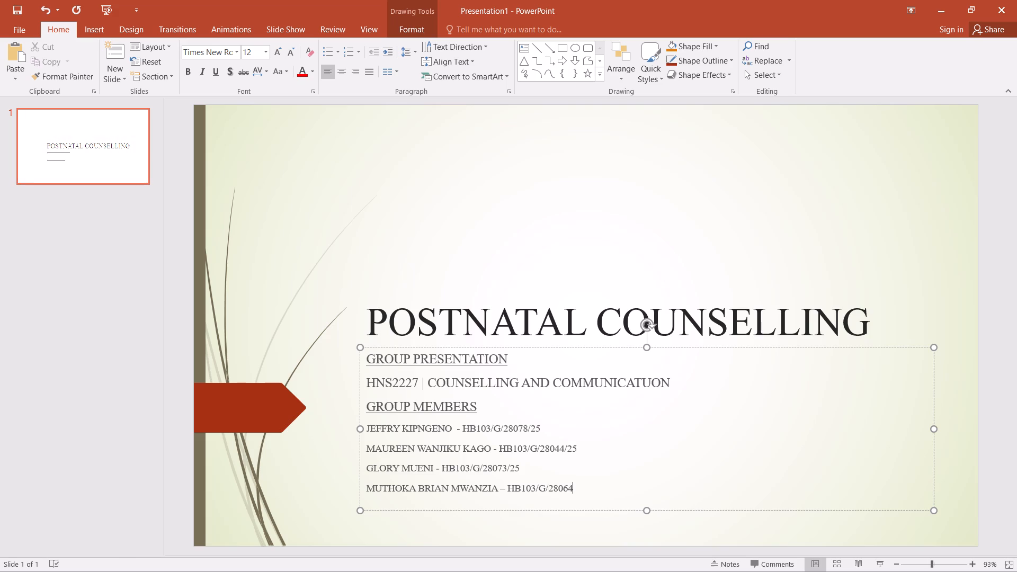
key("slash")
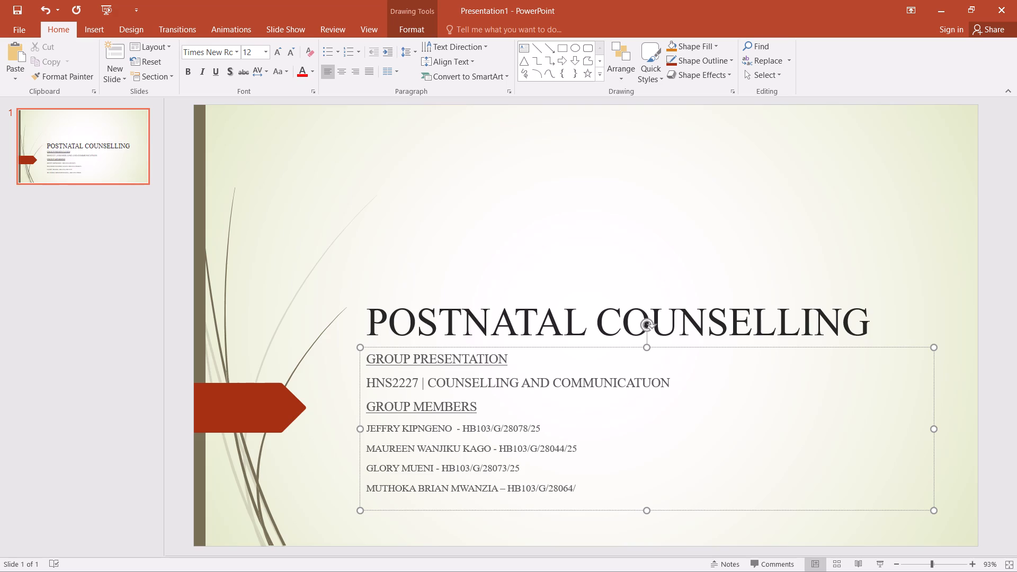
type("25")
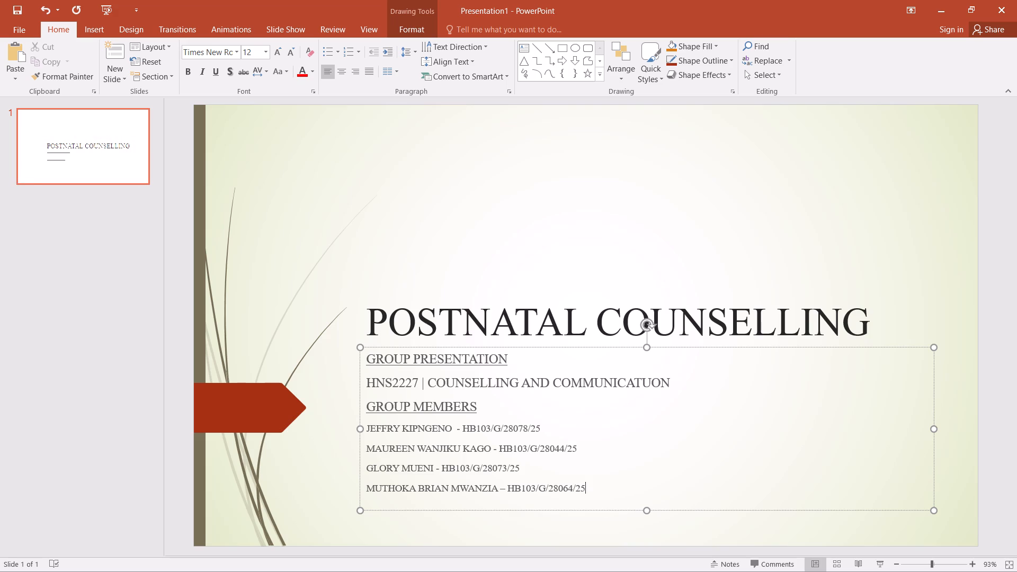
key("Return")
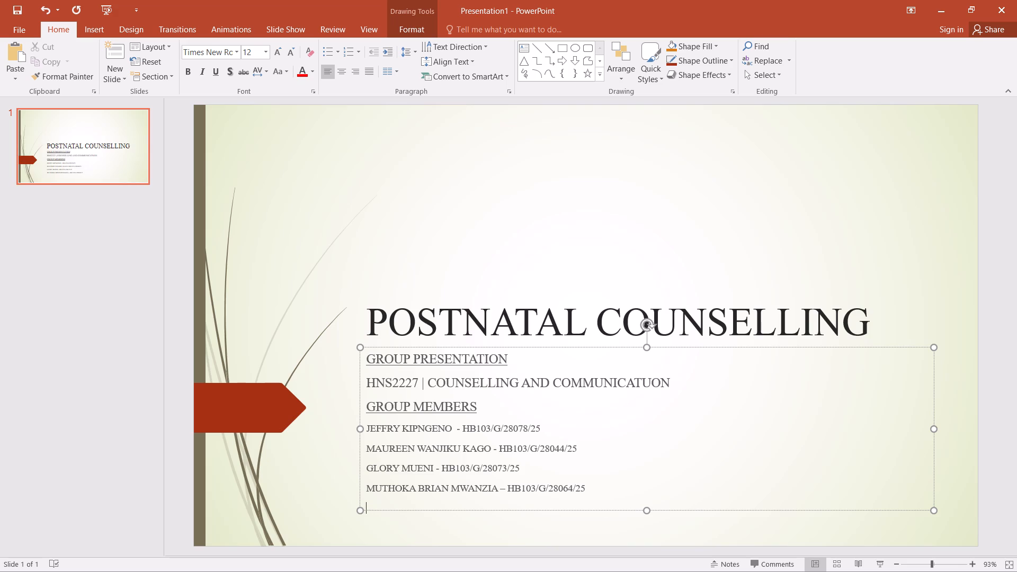
Enlarge the subtitle text box by extending its top edge upward past the POSTNATAL COUNSELLING title.
left_click_drag(646, 349, 666, 258)
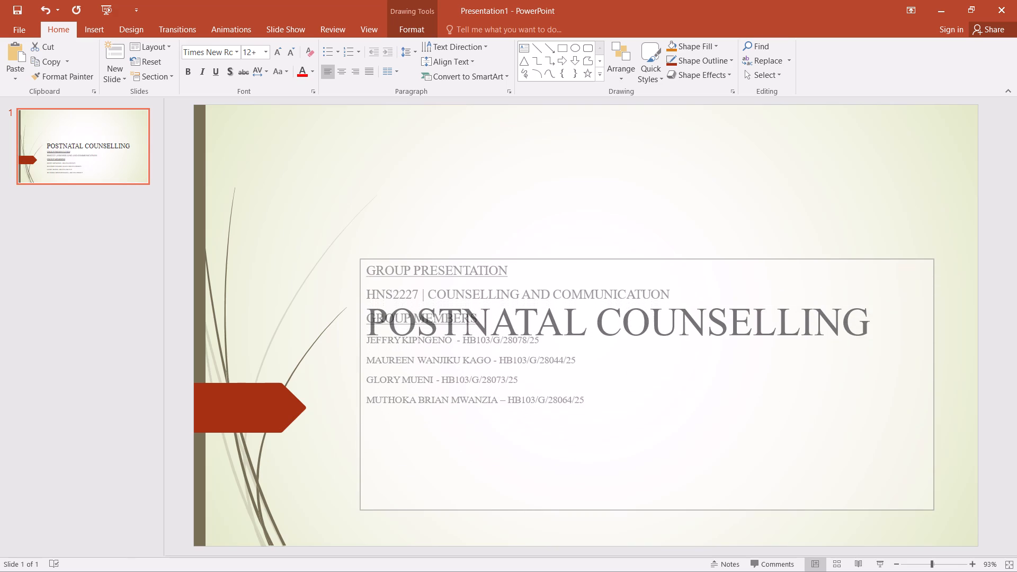
left_click_drag(666, 258, 666, 257)
Add the fifth member's name, a hyphen and registration number below the fourth member line, and start a new line.
left_click(612, 393)
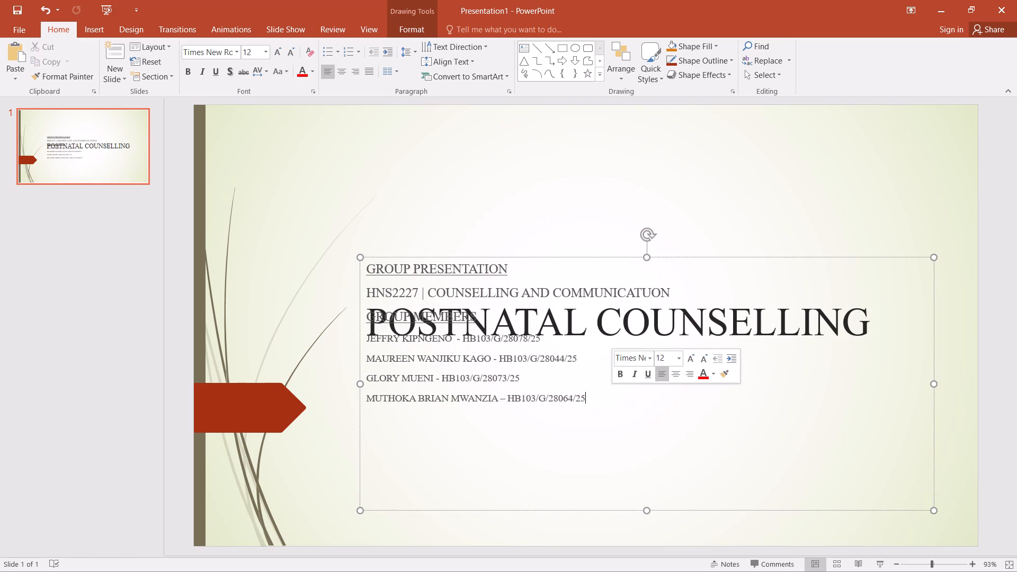
key("Return")
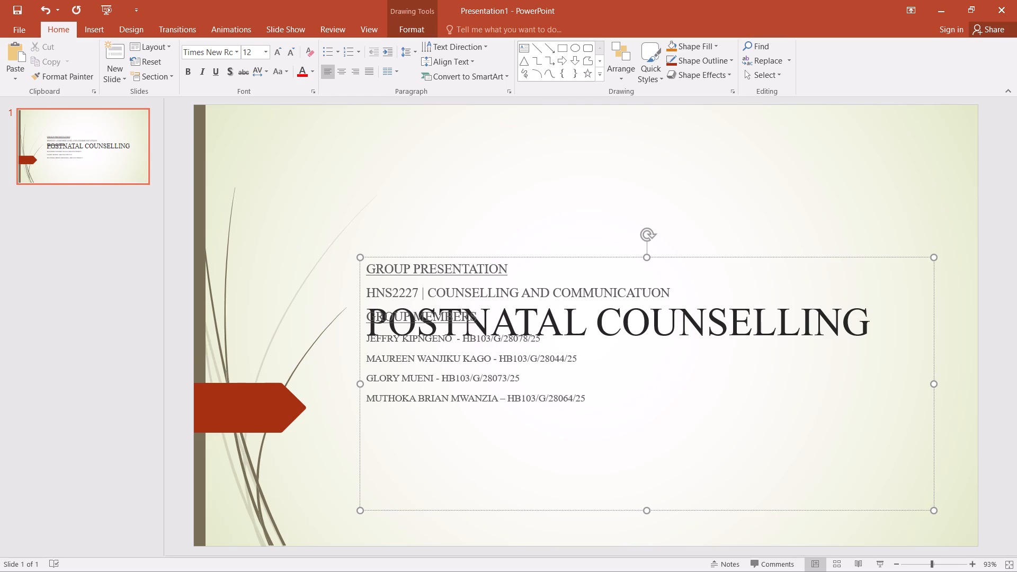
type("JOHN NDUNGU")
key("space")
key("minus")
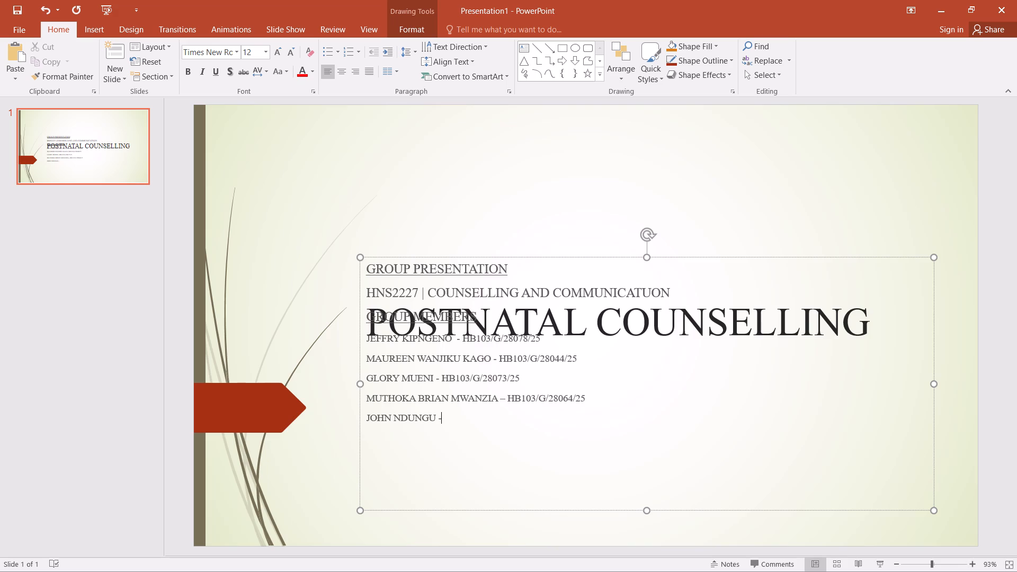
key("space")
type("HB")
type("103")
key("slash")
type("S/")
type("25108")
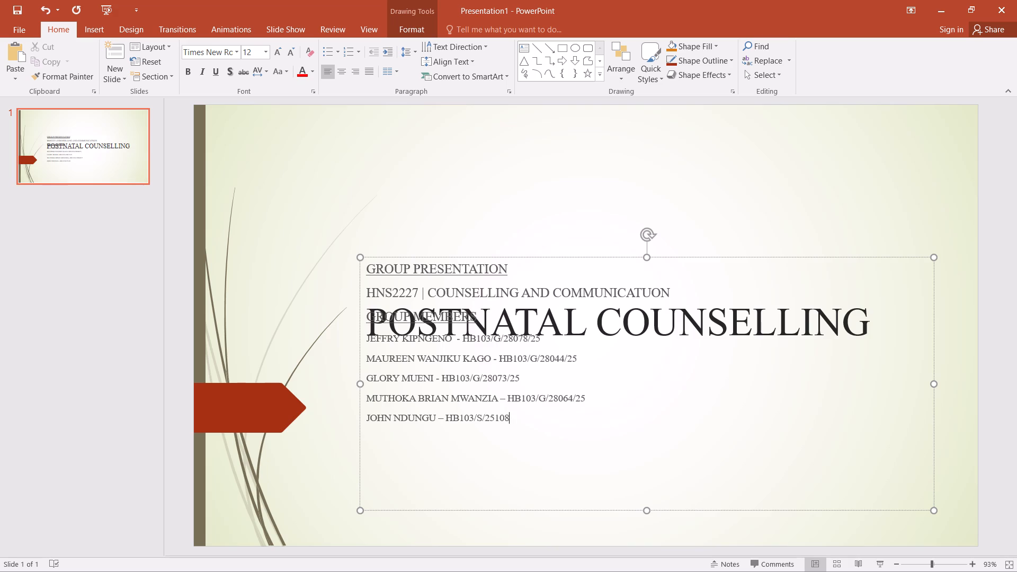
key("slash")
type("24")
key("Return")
Enter the sixth member's name on the new line, followed by a spaced hyphen.
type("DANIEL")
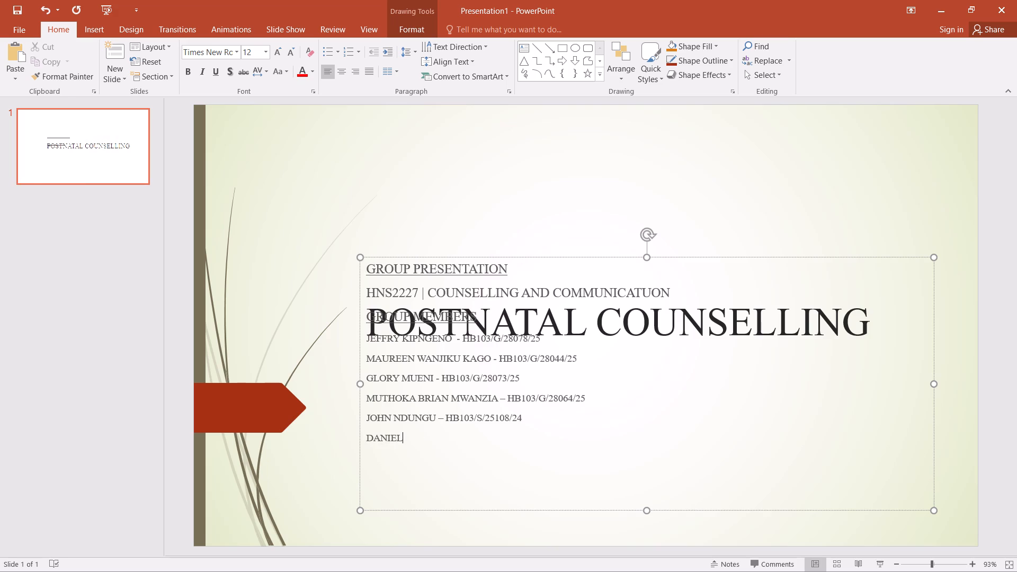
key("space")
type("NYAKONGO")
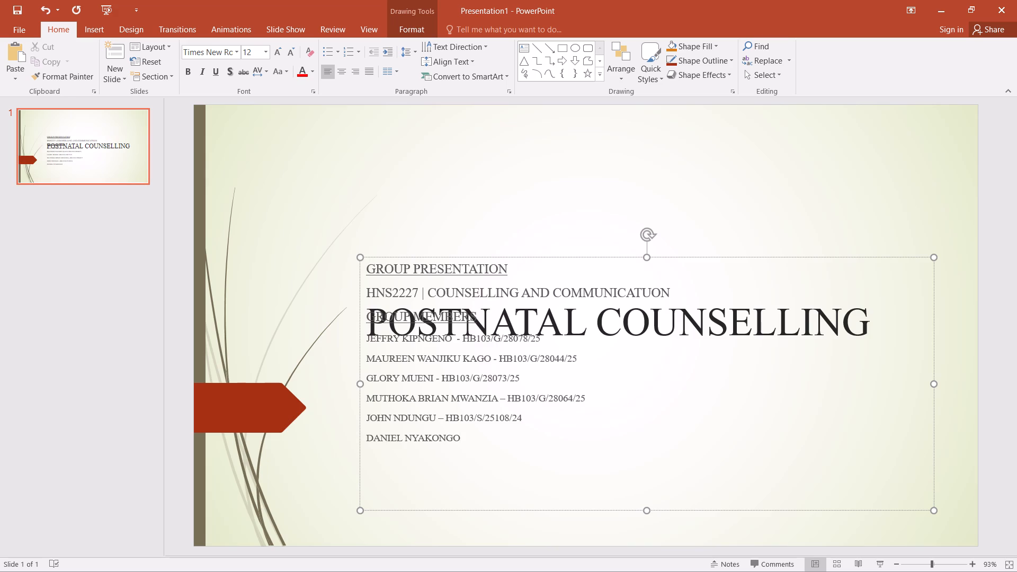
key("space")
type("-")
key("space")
Replace the long dash in the fourth member line with a plain spaced hyphen.
left_click(511, 401)
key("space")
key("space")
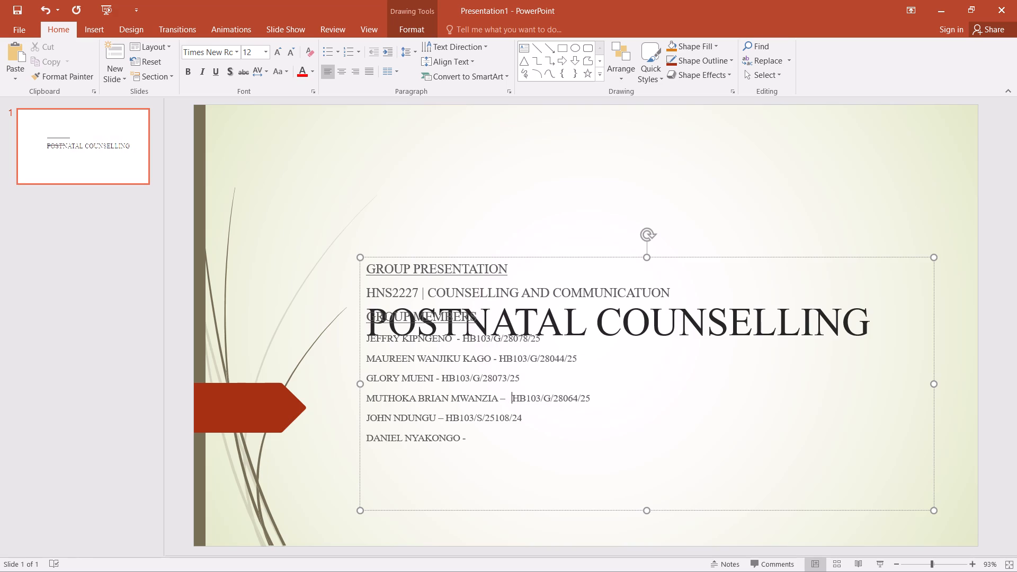
key("BackSpace")
key("BackSpace")
key("BackSpace")
key("BackSpace")
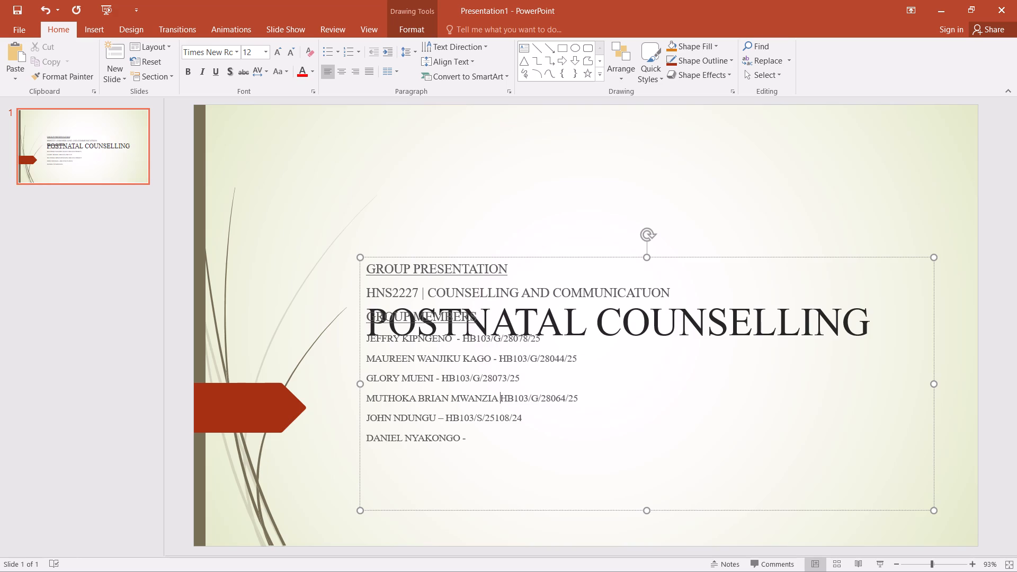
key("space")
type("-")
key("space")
Replace the long dash in the fifth member line with a plain spaced hyphen.
left_click(444, 419)
key("BackSpace")
key("BackSpace")
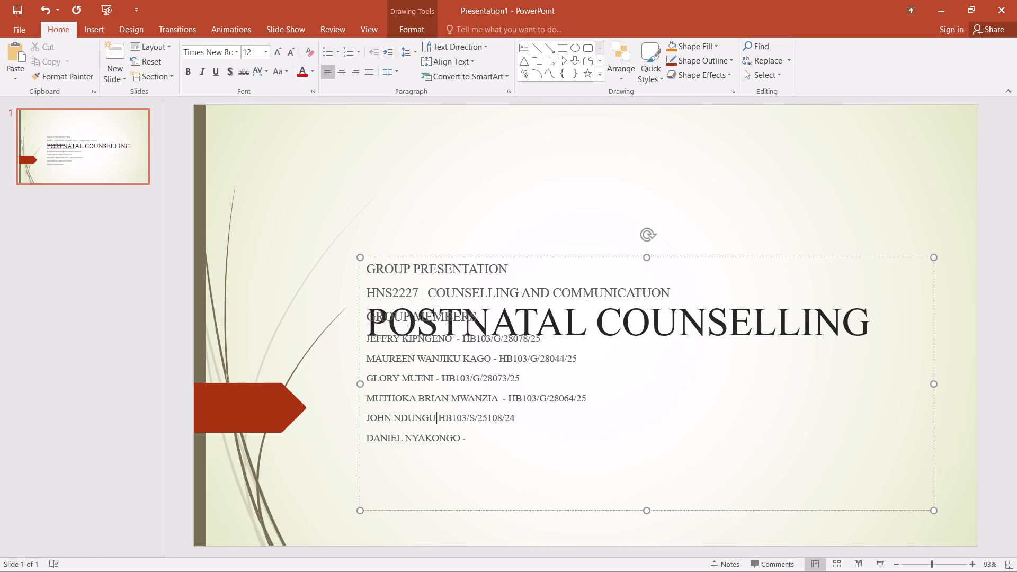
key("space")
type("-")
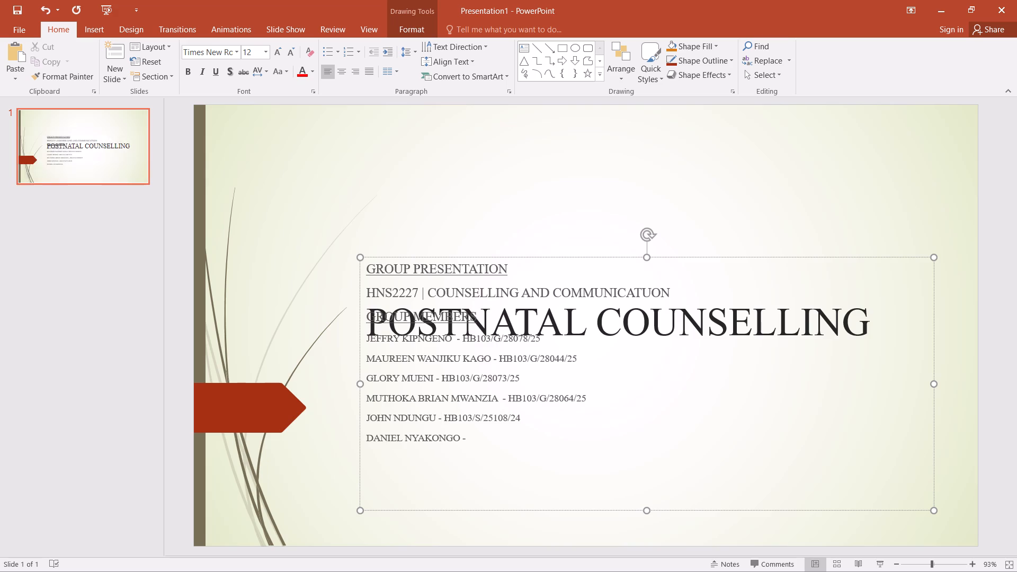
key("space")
Re-enter the spaced hyphen after the sixth member's name and add that member's registration number.
left_click(475, 435)
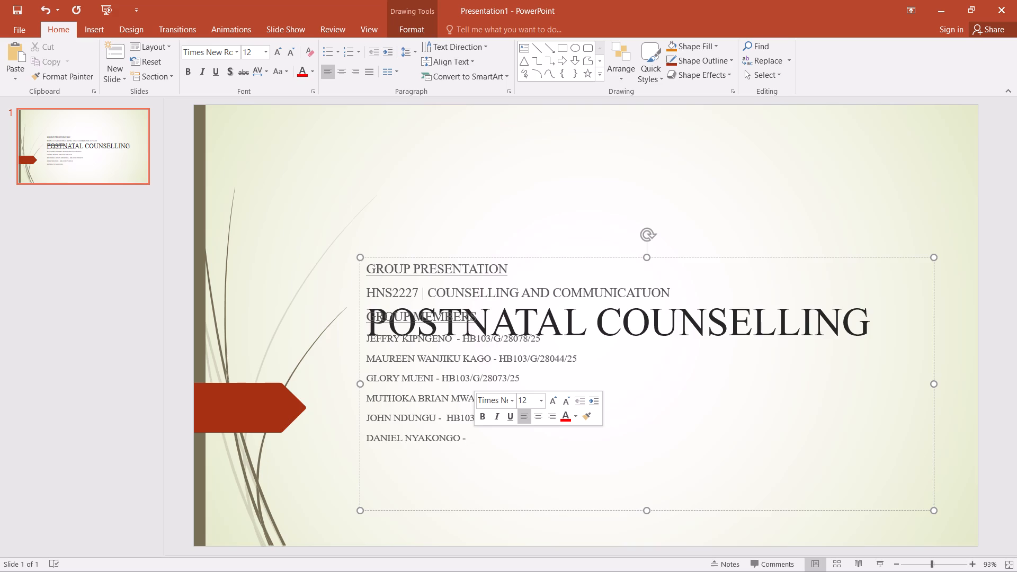
key("BackSpace")
key("BackSpace")
key("BackSpace")
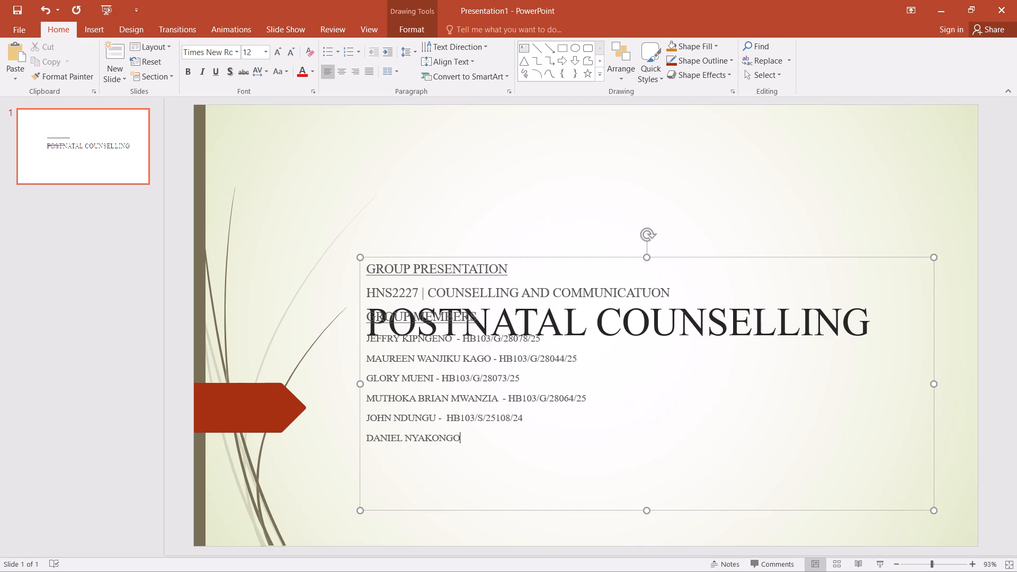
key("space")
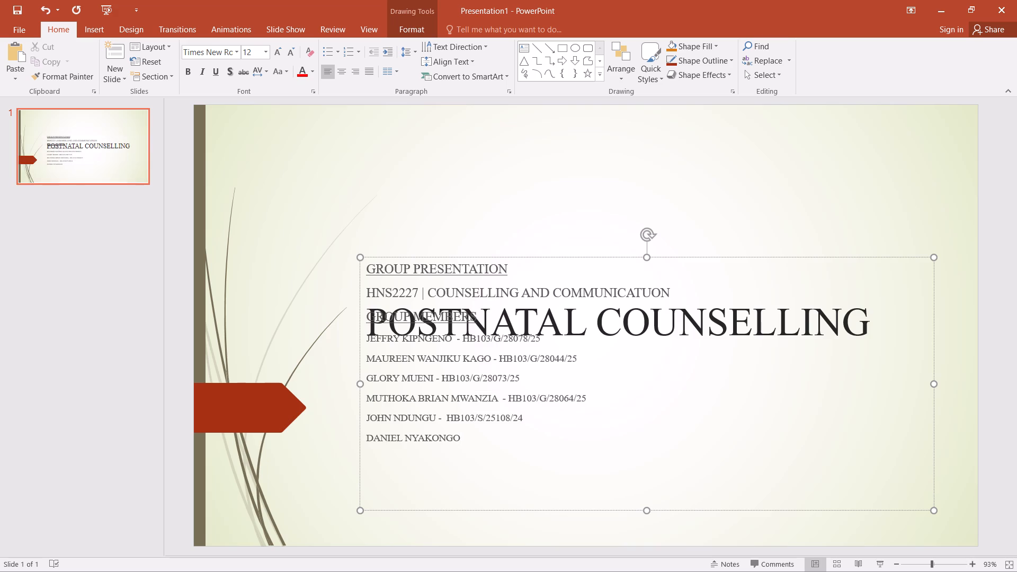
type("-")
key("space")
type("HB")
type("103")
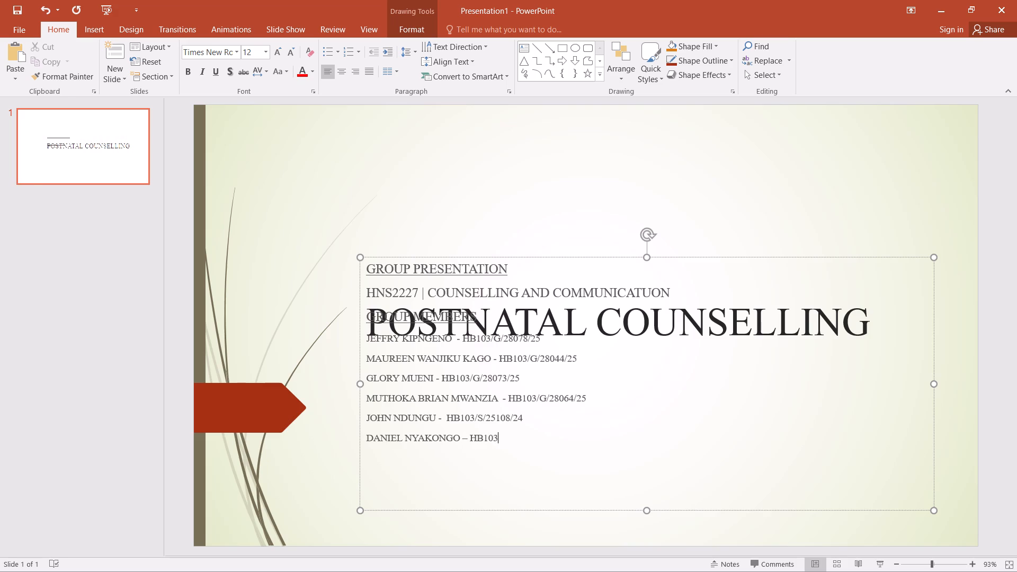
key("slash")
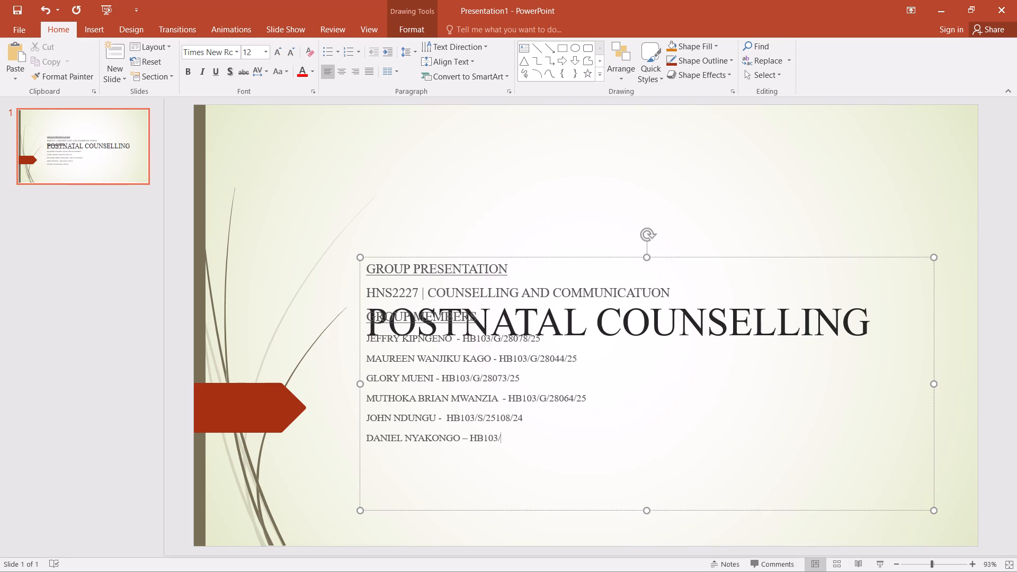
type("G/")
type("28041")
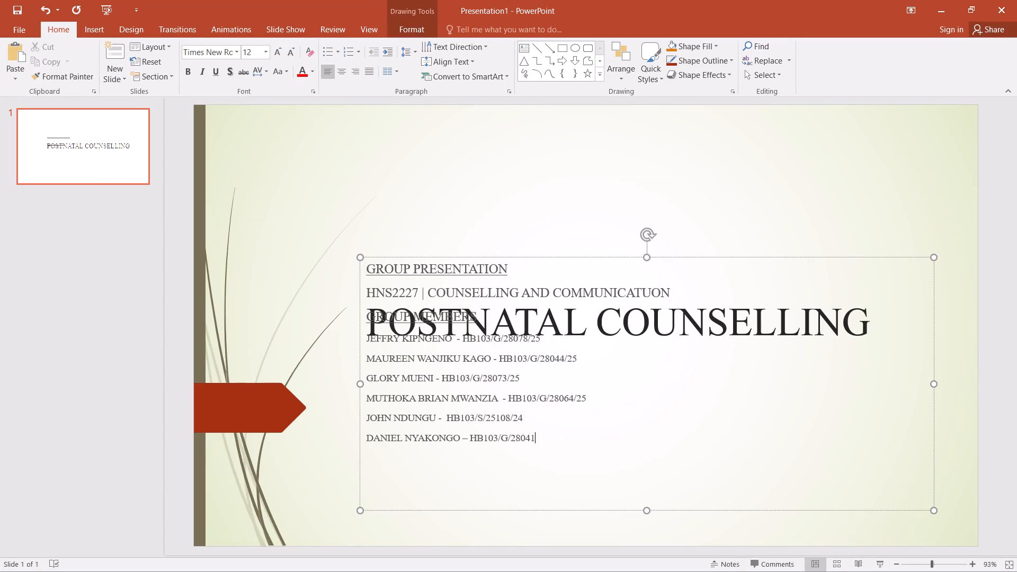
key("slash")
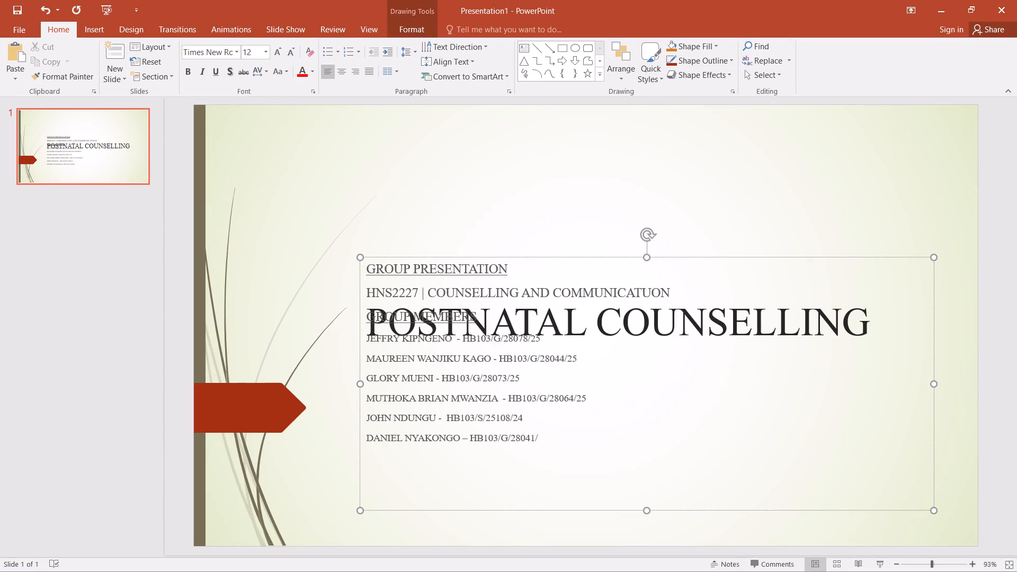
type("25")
Cut the sixth member's whole entry from the group members list.
left_click_drag(563, 439, 416, 441)
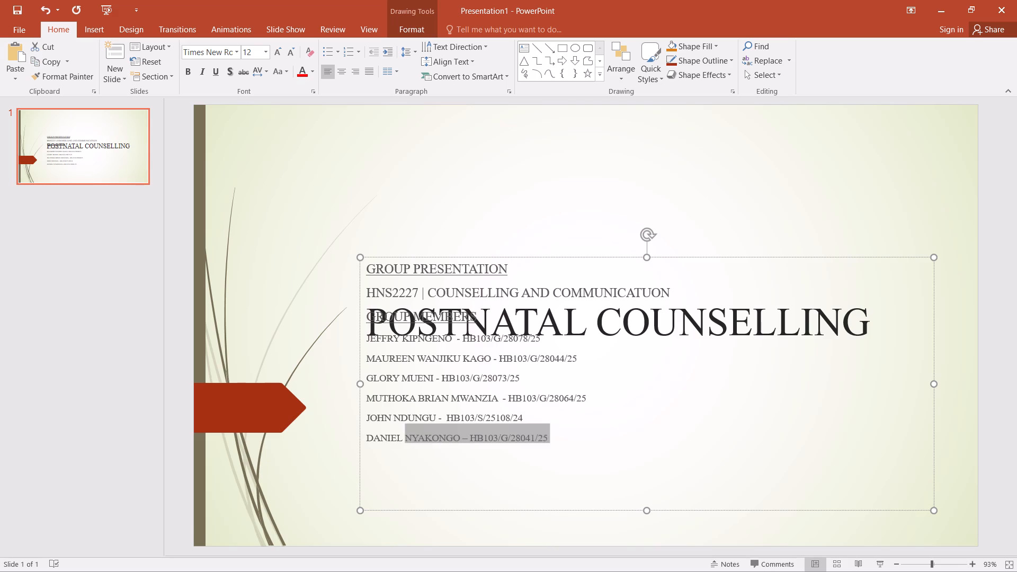
left_click_drag(416, 441, 383, 440)
key("ctrl+x")
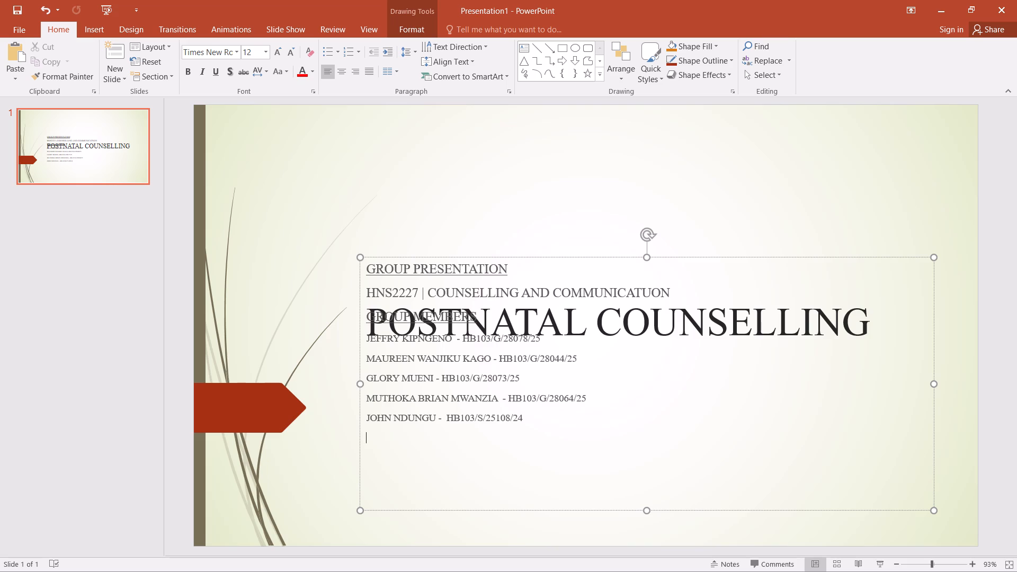
Shorten the subtitle text box by lowering its top edge so its text begins around the main title's baseline.
left_click_drag(646, 256, 643, 320)
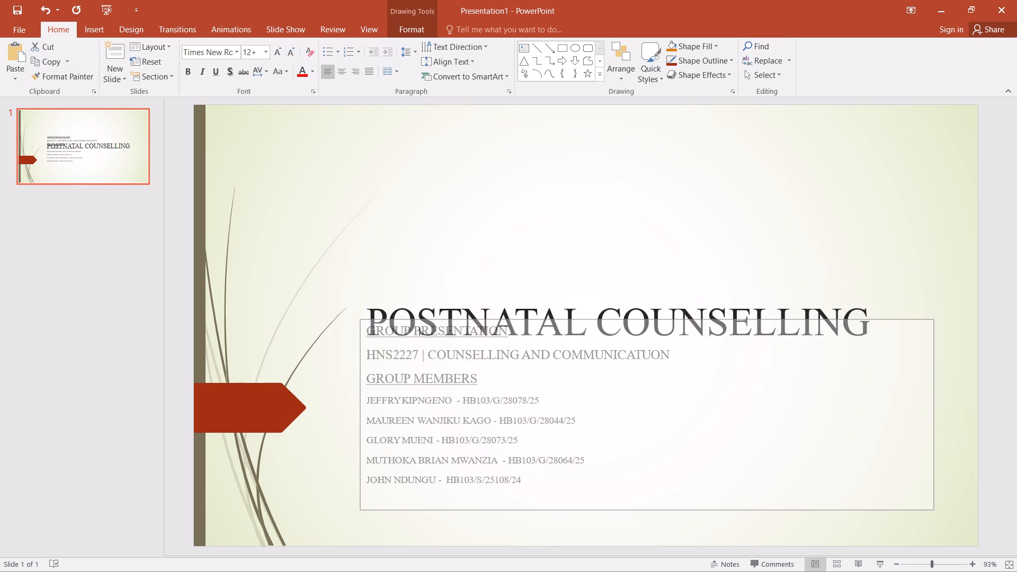
left_click_drag(643, 320, 643, 334)
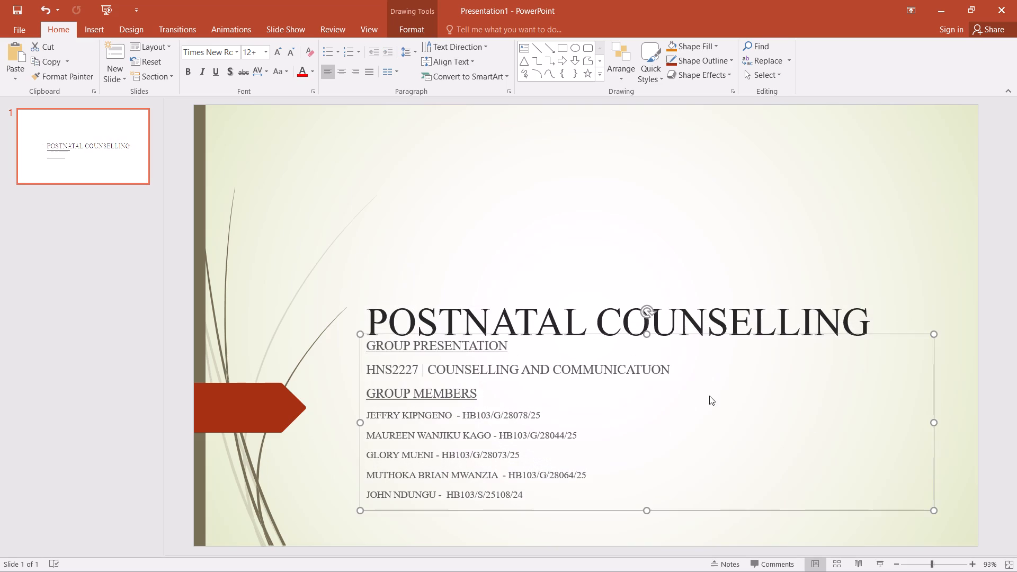
left_click(710, 396)
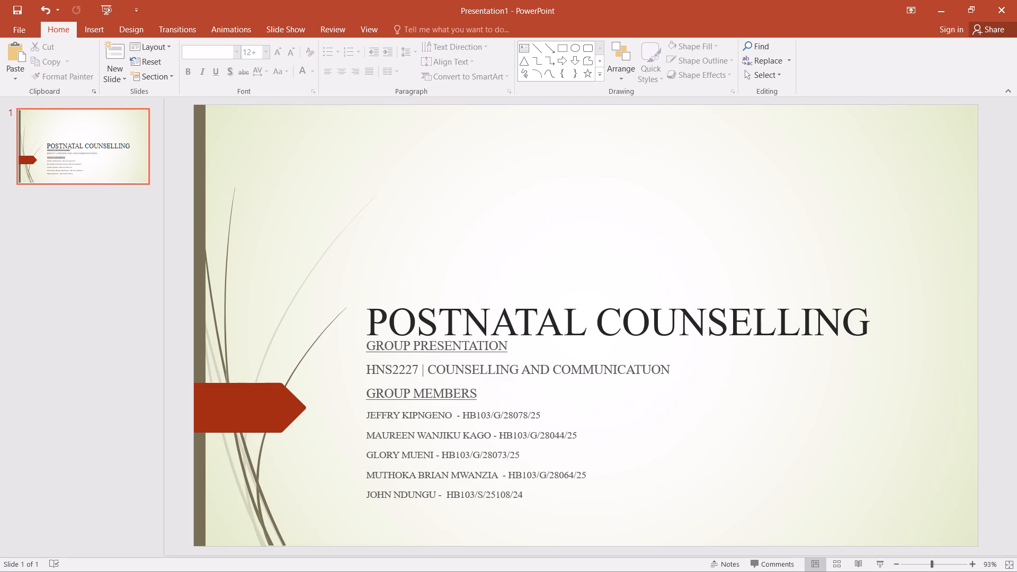
left_click(555, 341)
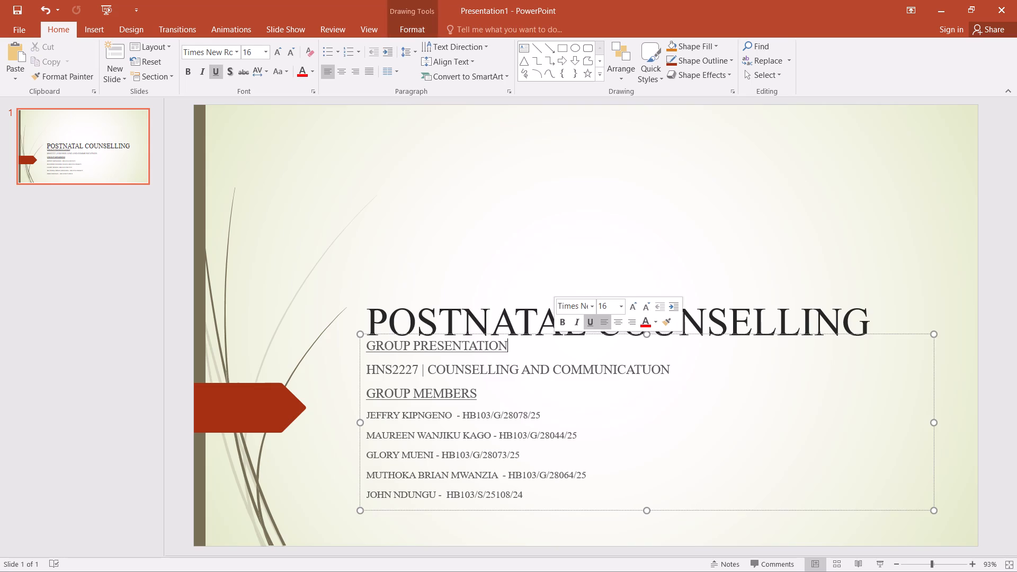
left_click_drag(649, 335, 652, 324)
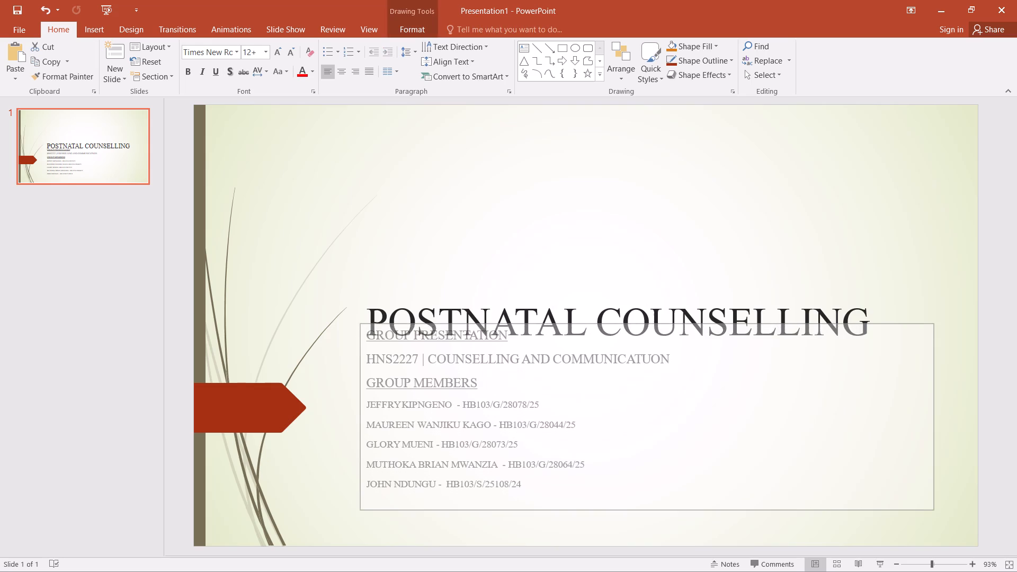
left_click_drag(652, 324, 654, 314)
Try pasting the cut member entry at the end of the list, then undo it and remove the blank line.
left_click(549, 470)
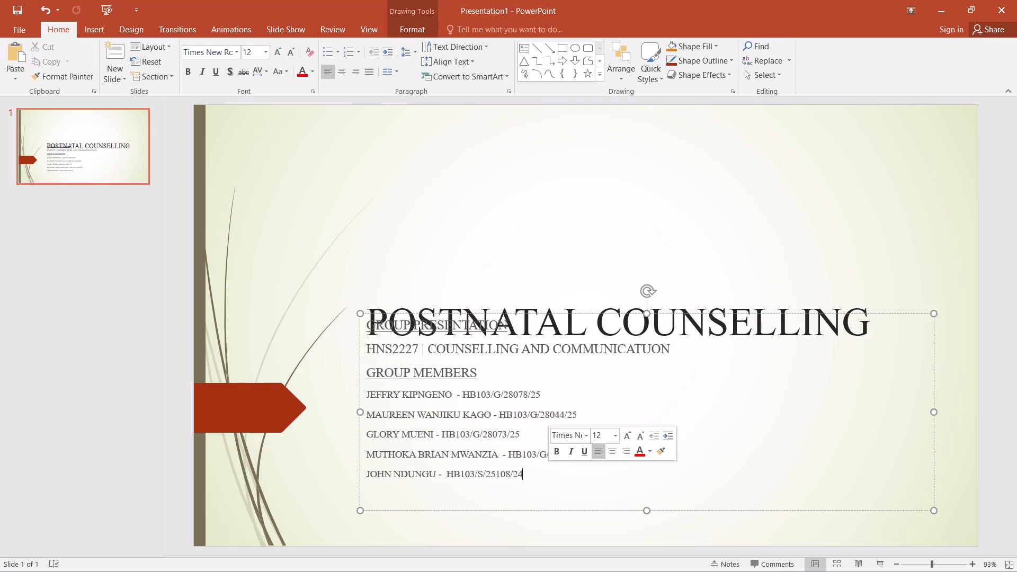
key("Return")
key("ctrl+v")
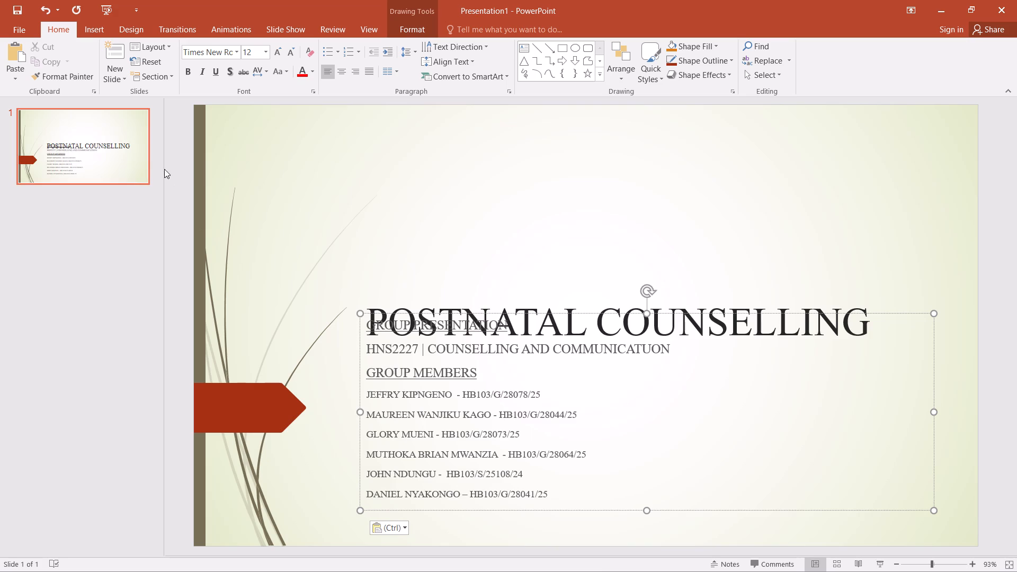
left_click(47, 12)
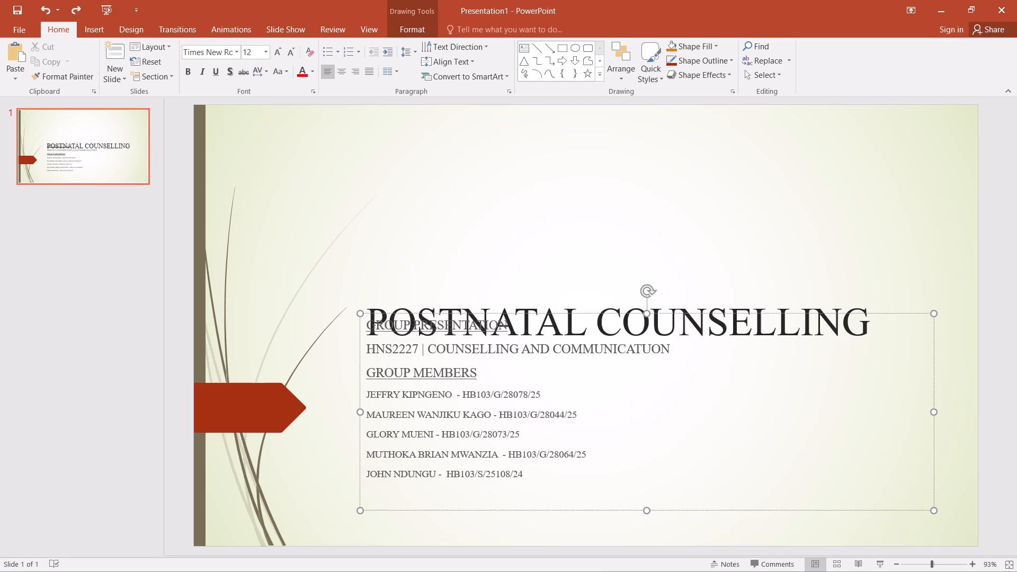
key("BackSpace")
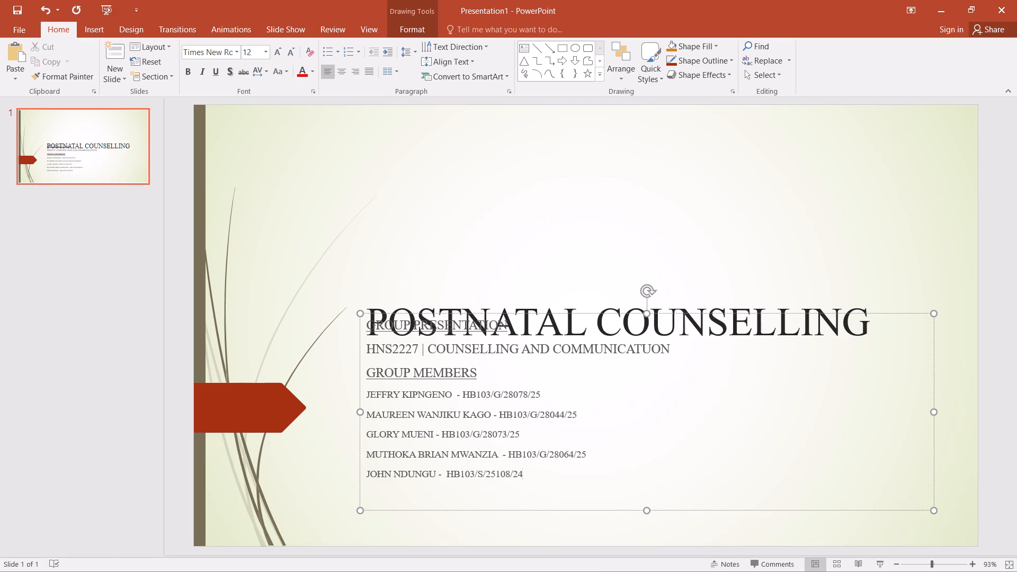
Paste the cut member entry as the first line under GROUP MEMBERS, leaving no blank line after it.
left_click(368, 395)
key("Return")
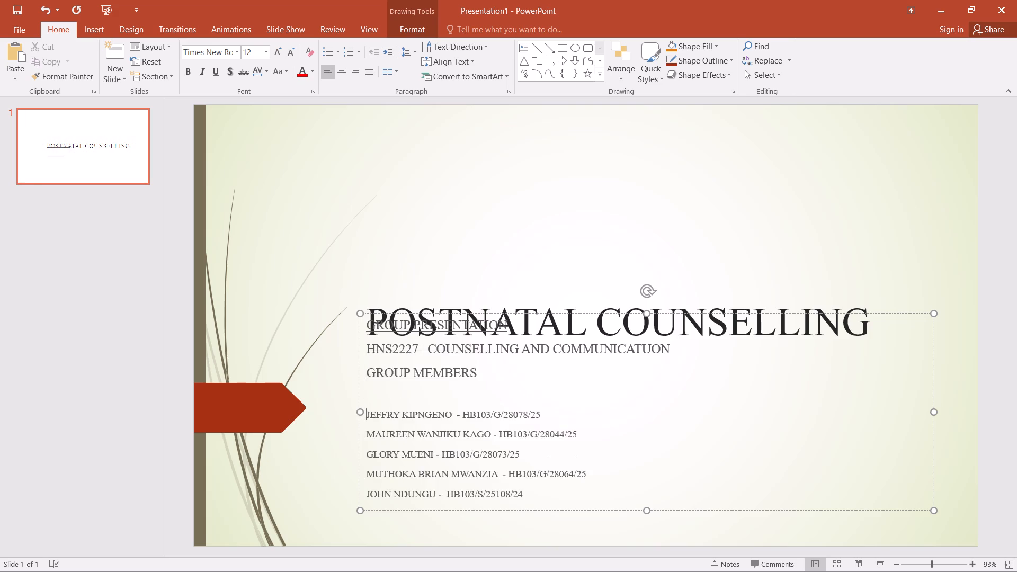
left_click(376, 399)
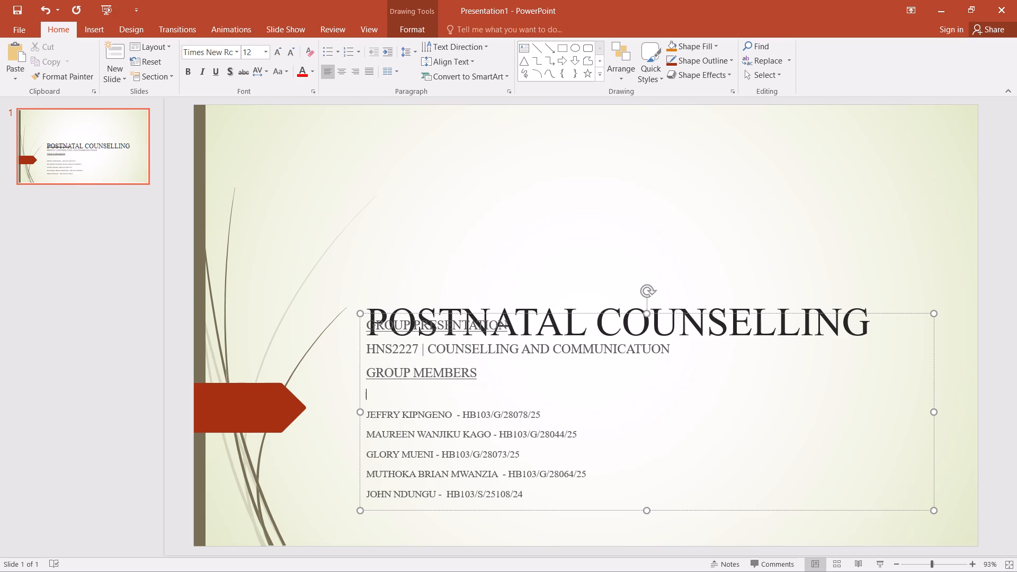
key("ctrl+v")
key("BackSpace")
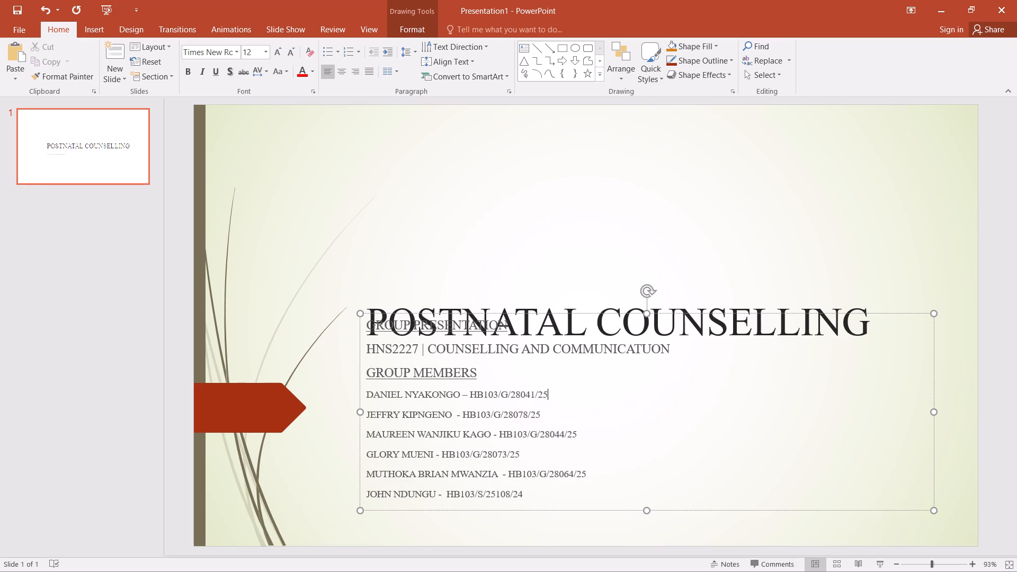
Narrow the subtitle text box so its right edge sits just past the end of the course line.
left_click(614, 436)
left_click(568, 485)
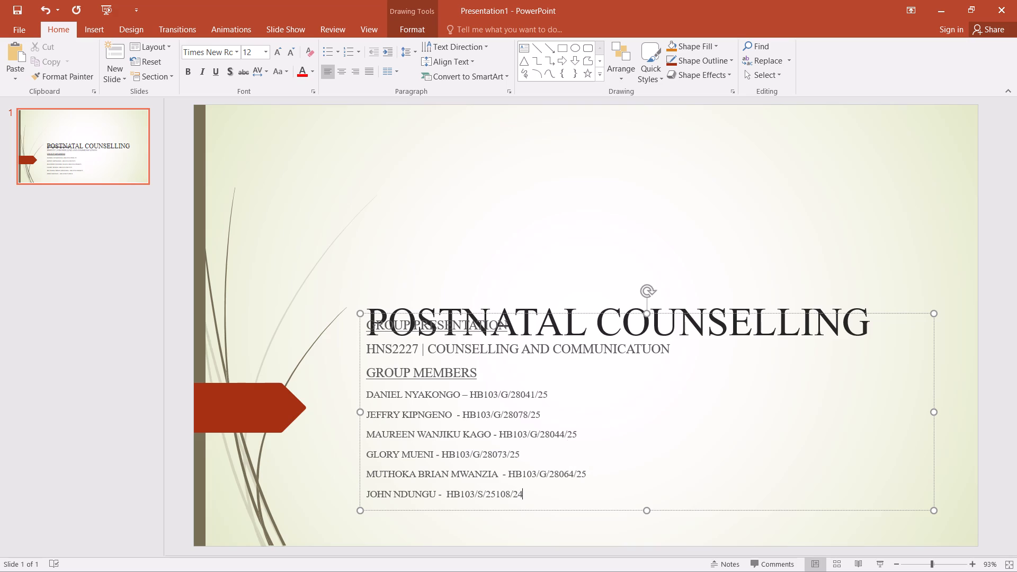
left_click_drag(937, 414, 709, 433)
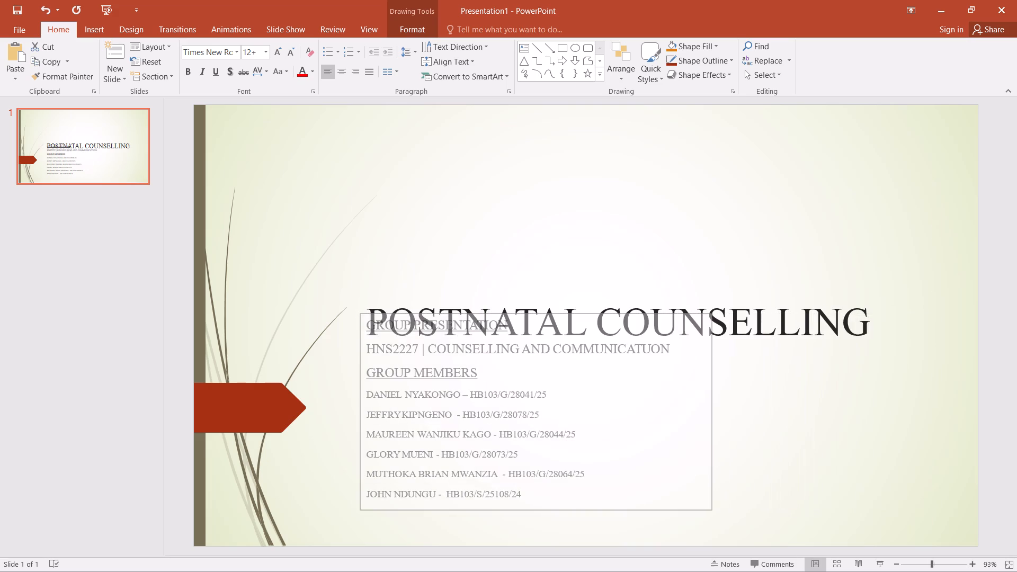
left_click_drag(709, 433, 681, 433)
left_click(817, 433)
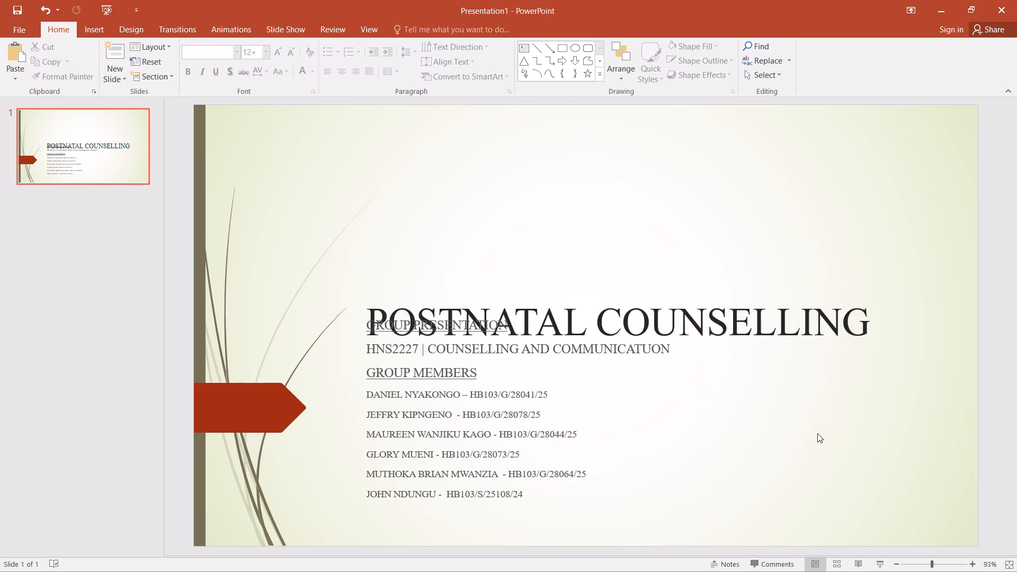
Move the POSTNATAL COUNSELLING title box up so the title sits just above the GROUP PRESENTATION line.
left_click(708, 312)
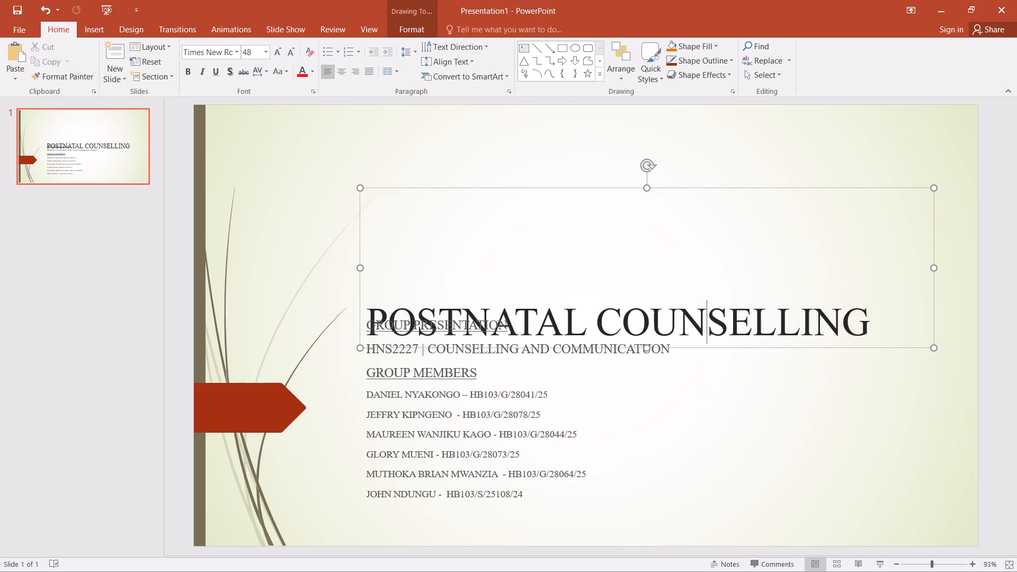
left_click_drag(608, 188, 606, 164)
left_click(921, 358)
left_click(813, 216)
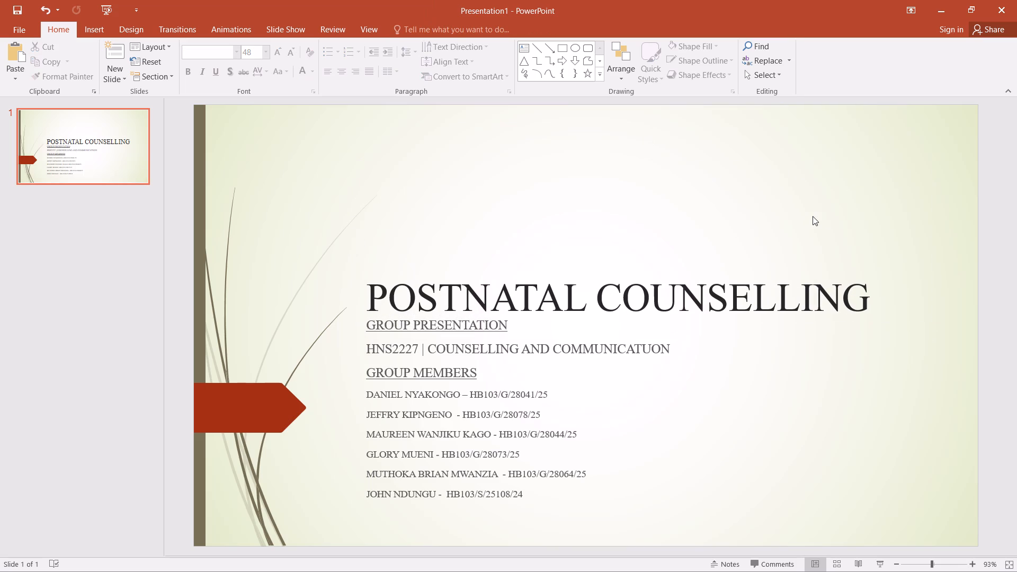
Shrink the title box to fit closely around POSTNATAL COUNSELLING by lowering its top edge and pulling in its right edge.
left_click(659, 289)
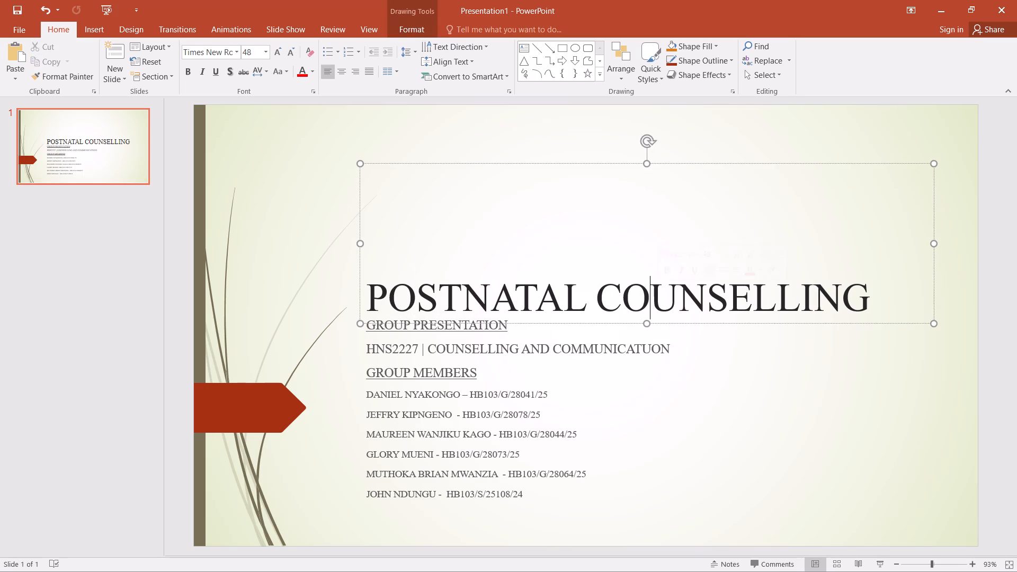
left_click_drag(648, 163, 648, 257)
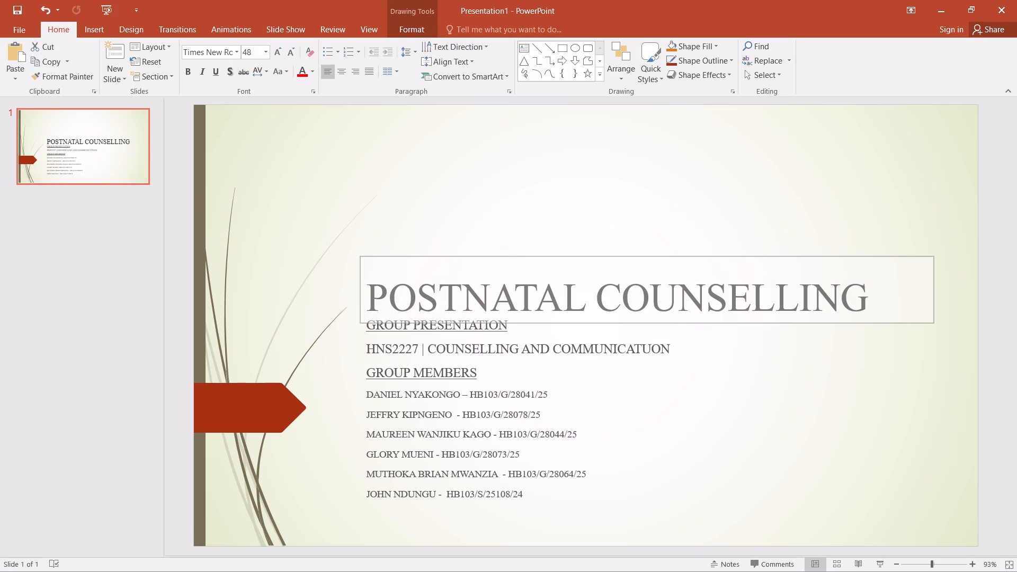
left_click_drag(648, 257, 645, 262)
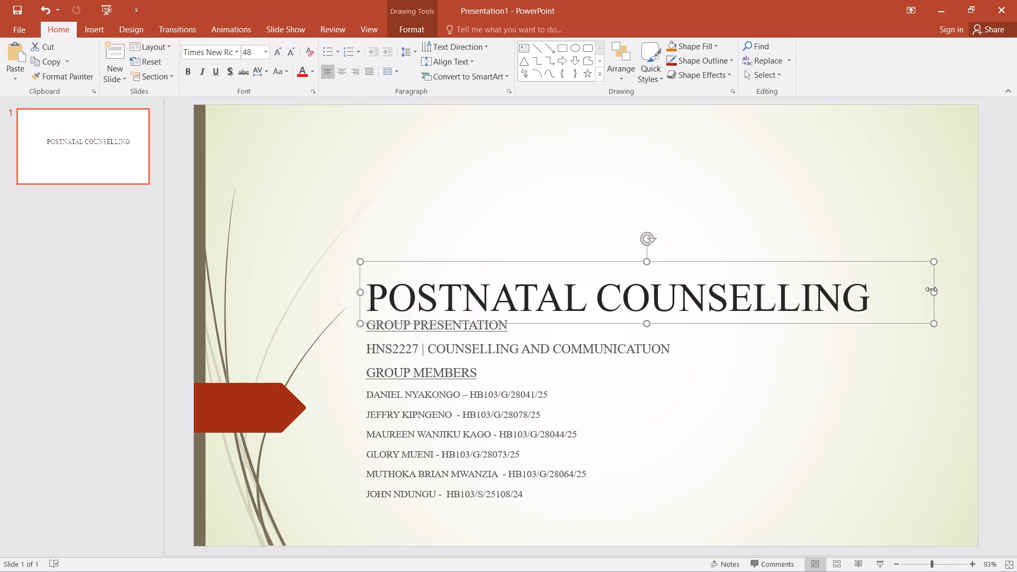
left_click_drag(934, 292, 878, 300)
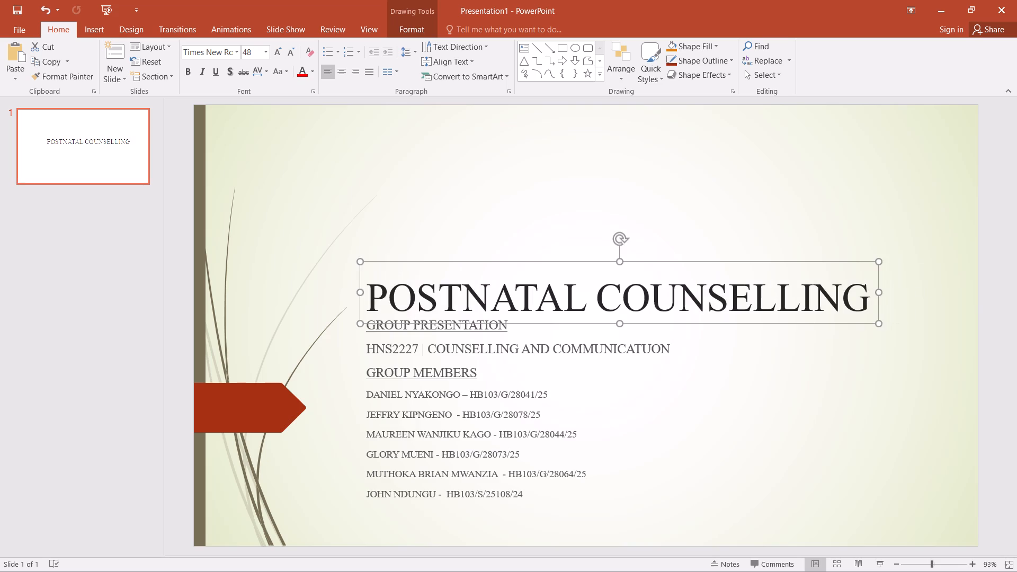
left_click(850, 373)
left_click(808, 385)
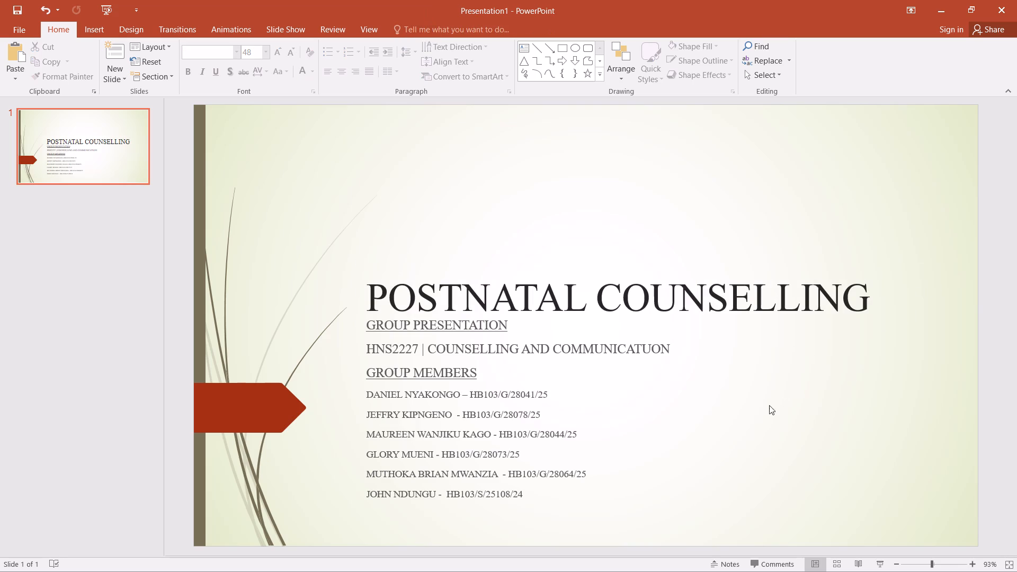
Make the GROUP PRESENTATION, HNS2227 course and GROUP MEMBERS lines bold.
left_click(513, 328)
left_click_drag(513, 328, 393, 329)
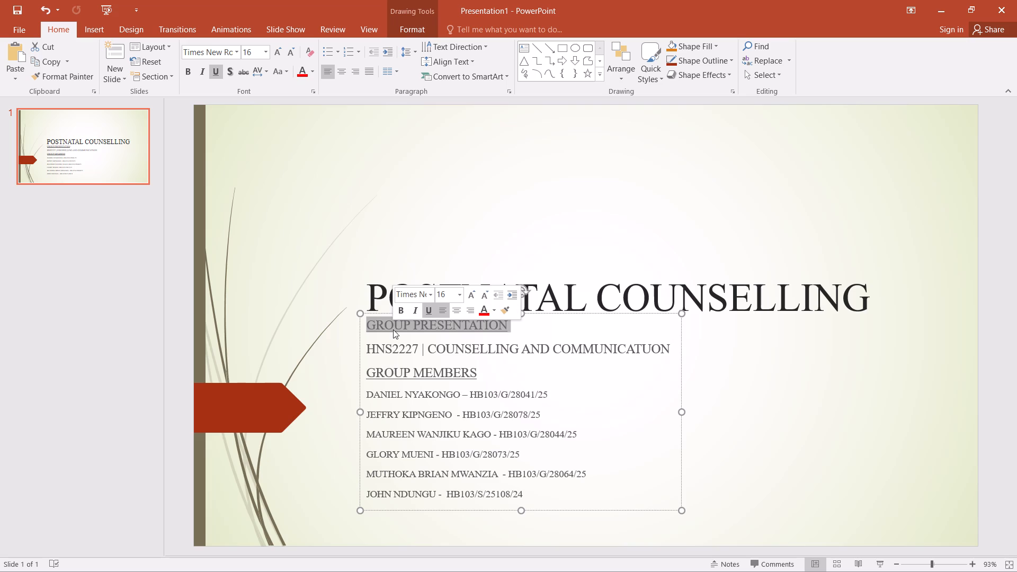
left_click(405, 310)
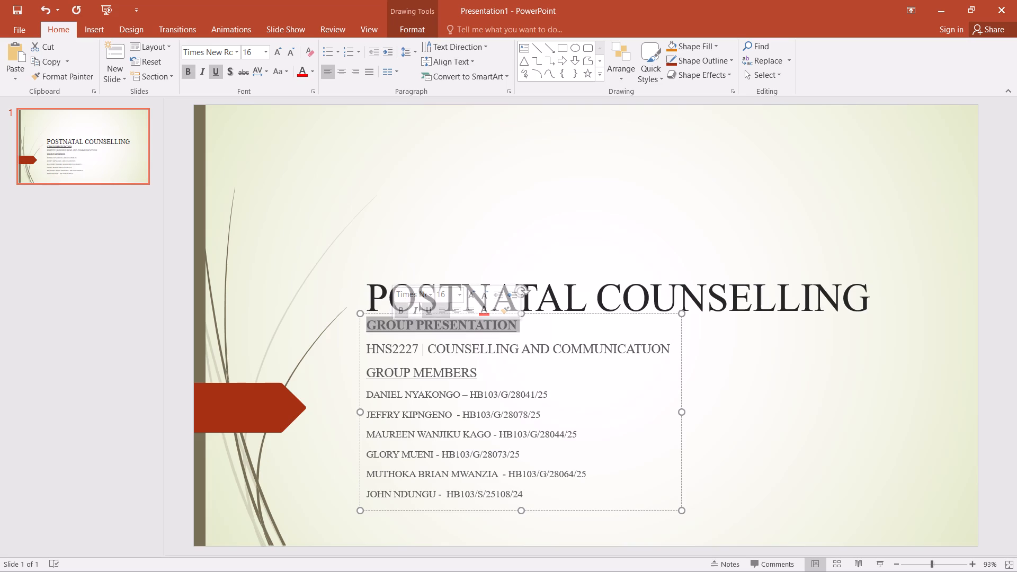
left_click(421, 351)
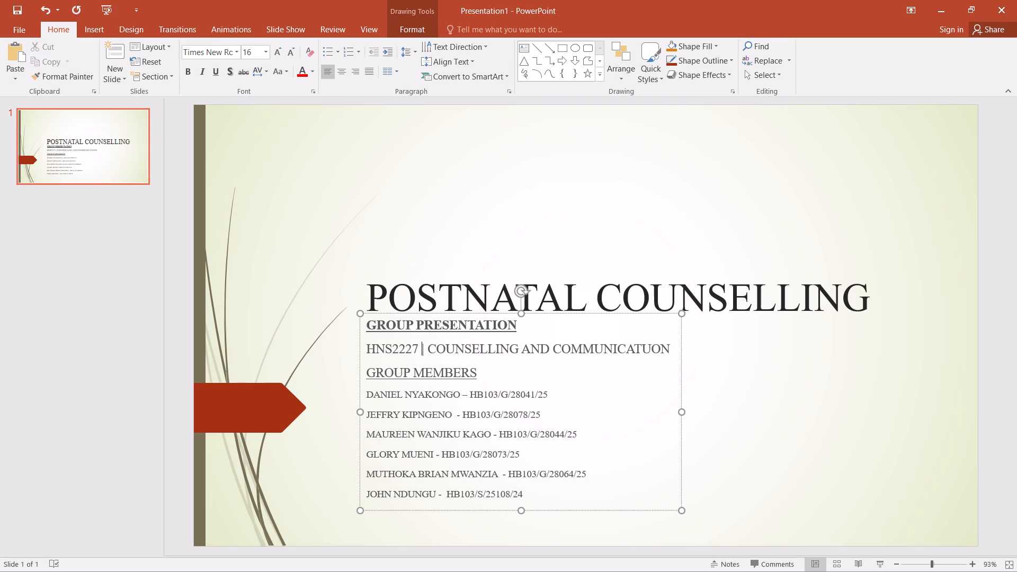
left_click_drag(671, 346, 370, 346)
left_click(382, 327)
left_click(501, 385)
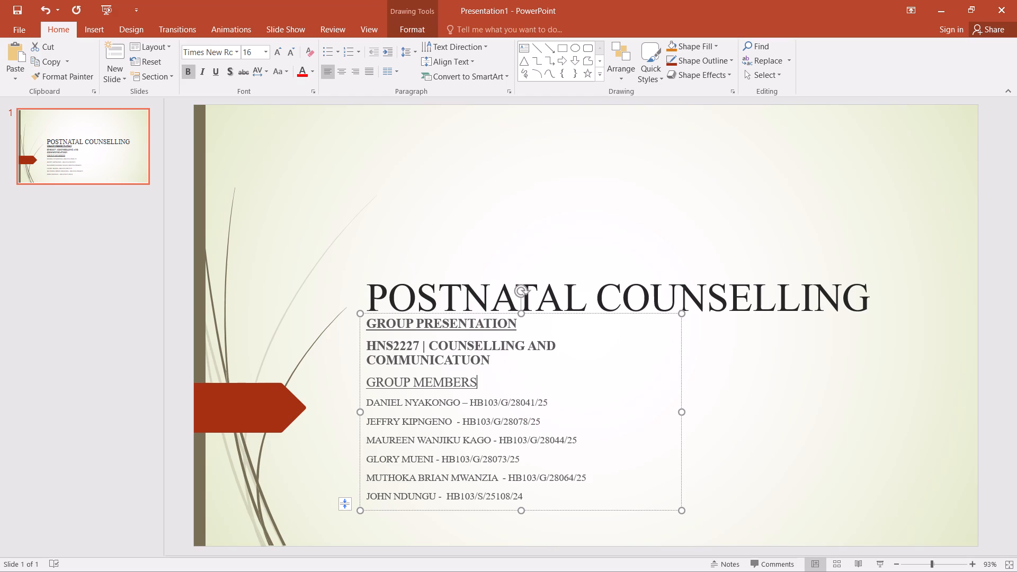
left_click_drag(501, 385, 397, 384)
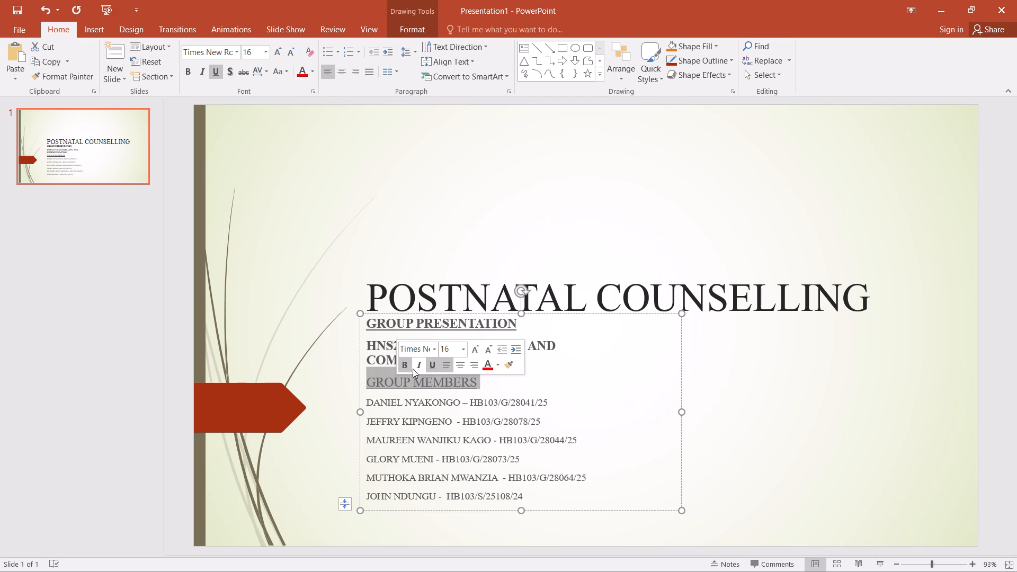
left_click(404, 361)
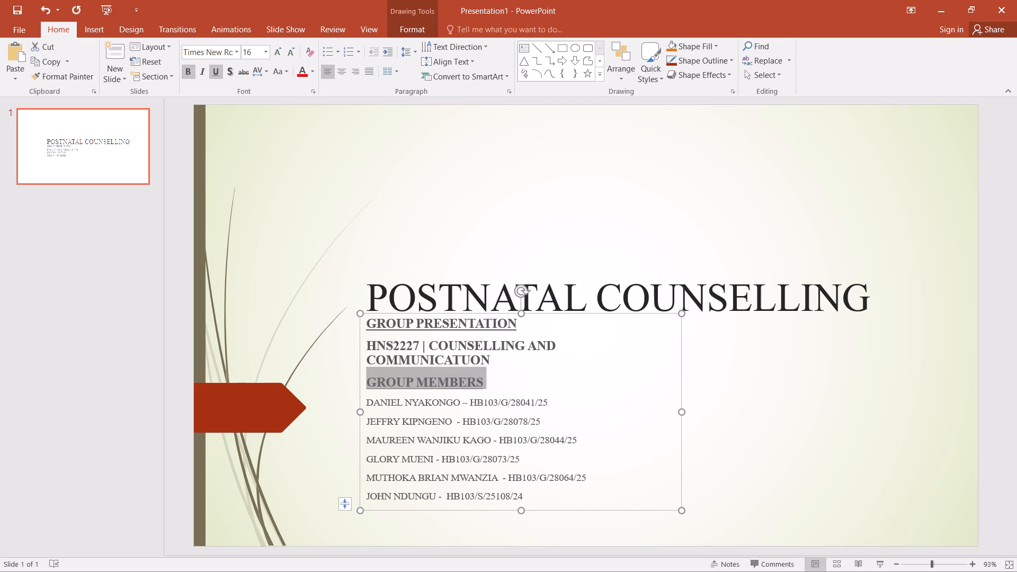
Widen the subtitle text box slightly so the bold course line fits on a single line.
left_click_drag(682, 413, 744, 415)
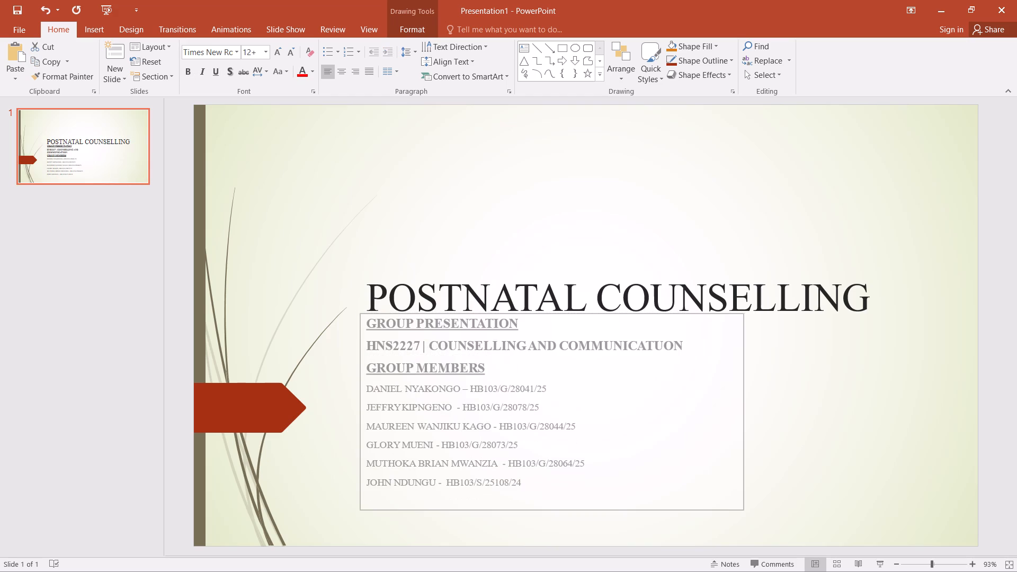
left_click_drag(744, 415, 716, 414)
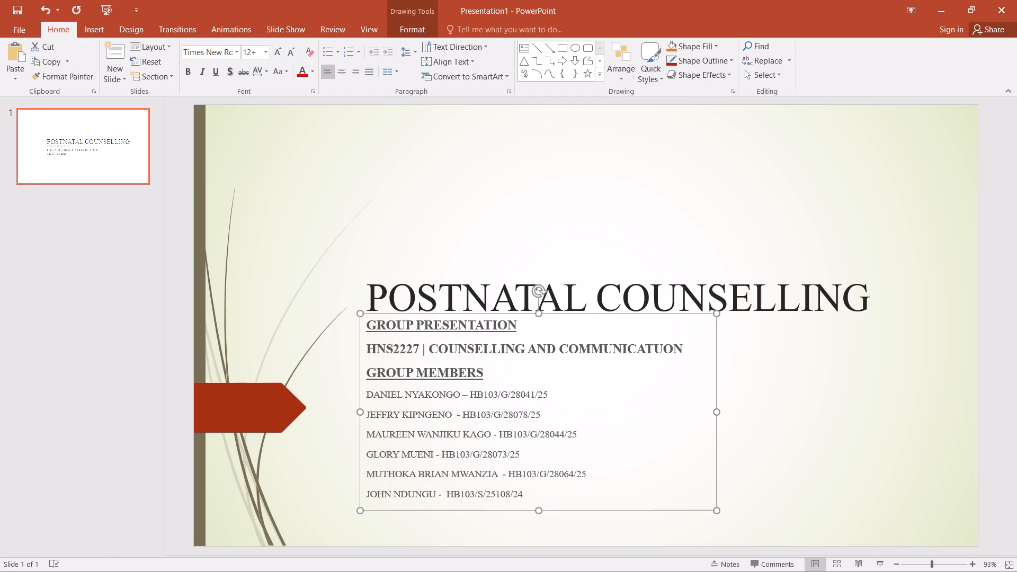
left_click(600, 385)
Reduce the GROUP PRESENTATION, course and GROUP MEMBERS lines to 14 pt.
left_click_drag(504, 373, 400, 339)
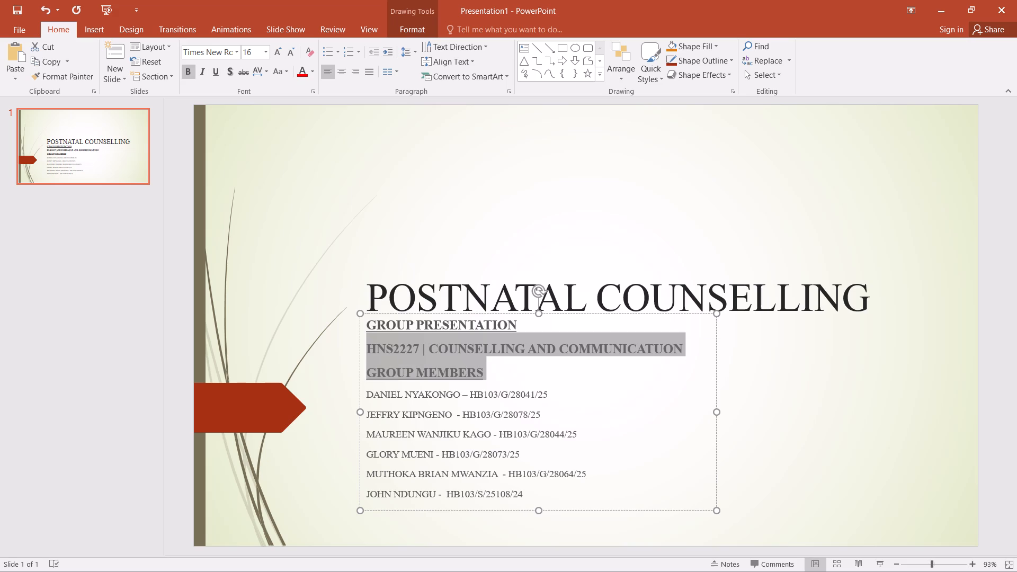
left_click_drag(400, 339, 381, 327)
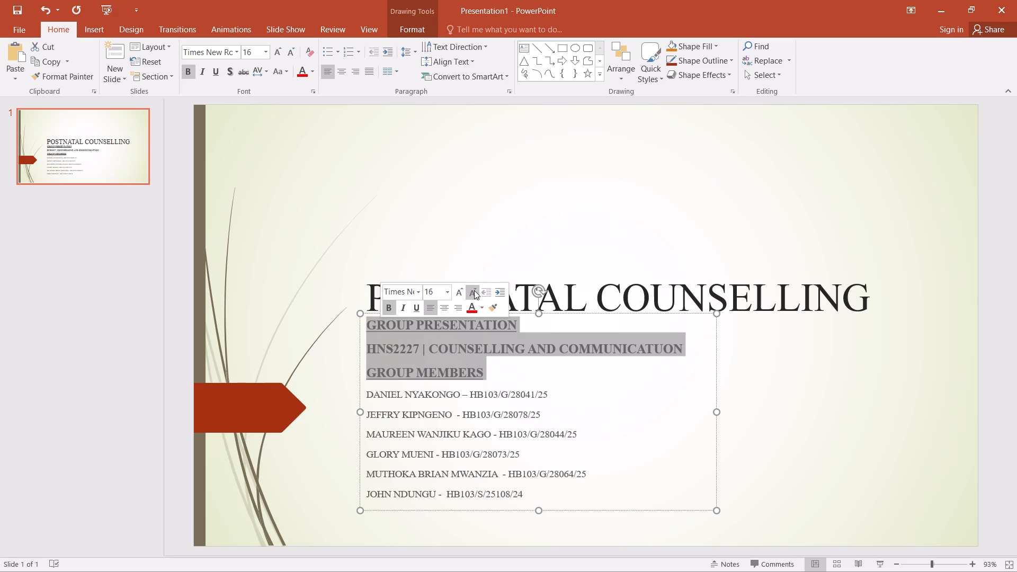
left_click(474, 290)
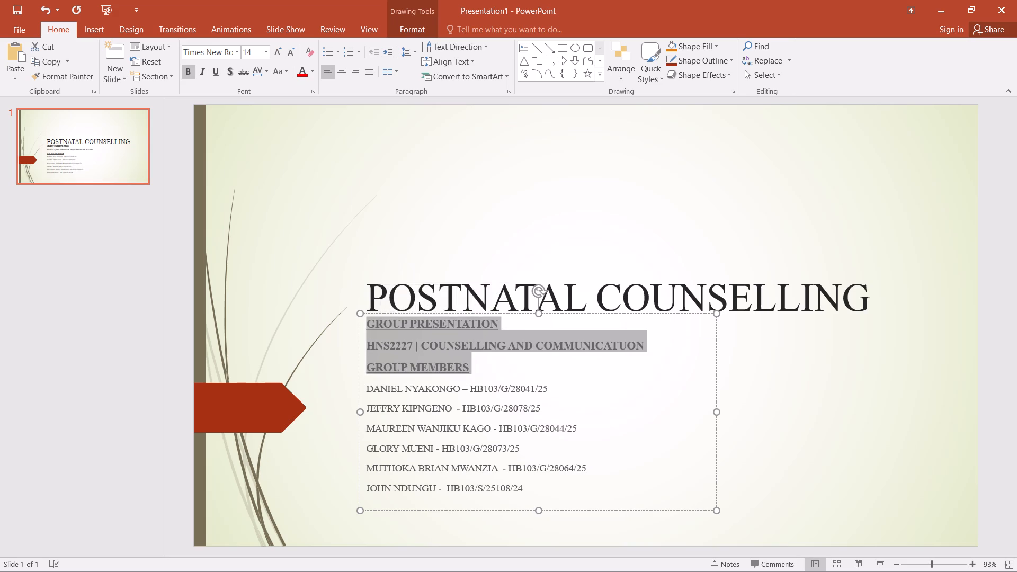
left_click(576, 387)
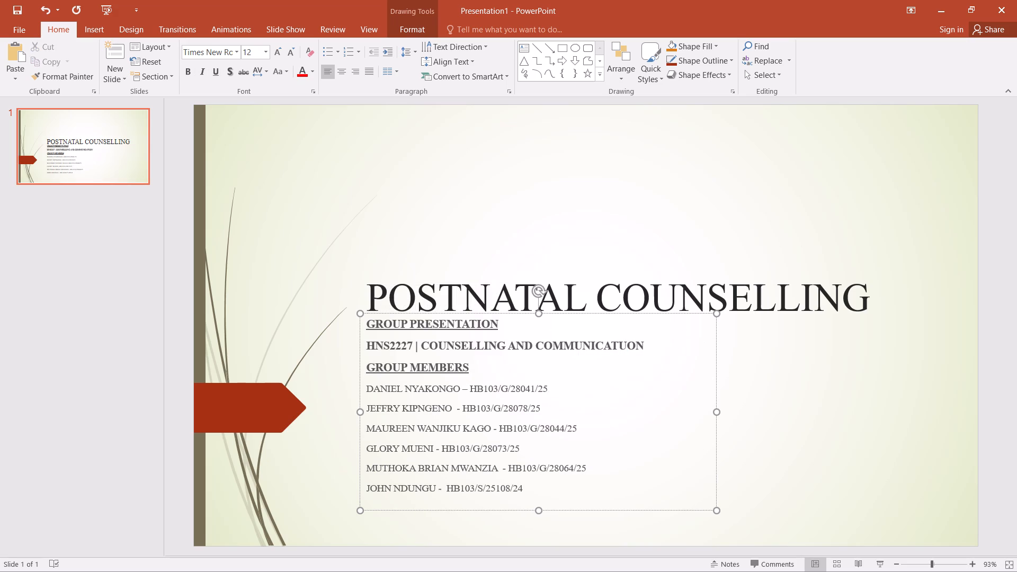
left_click(536, 364)
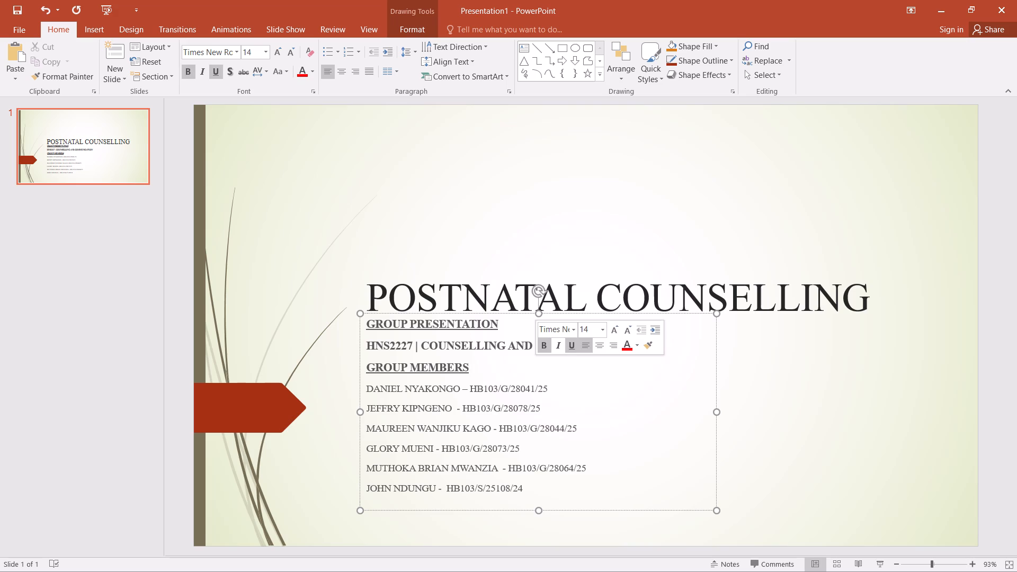
Tighten the subtitle text box by pulling in its right edge slightly and lowering its top edge a little below the title.
left_click(630, 477)
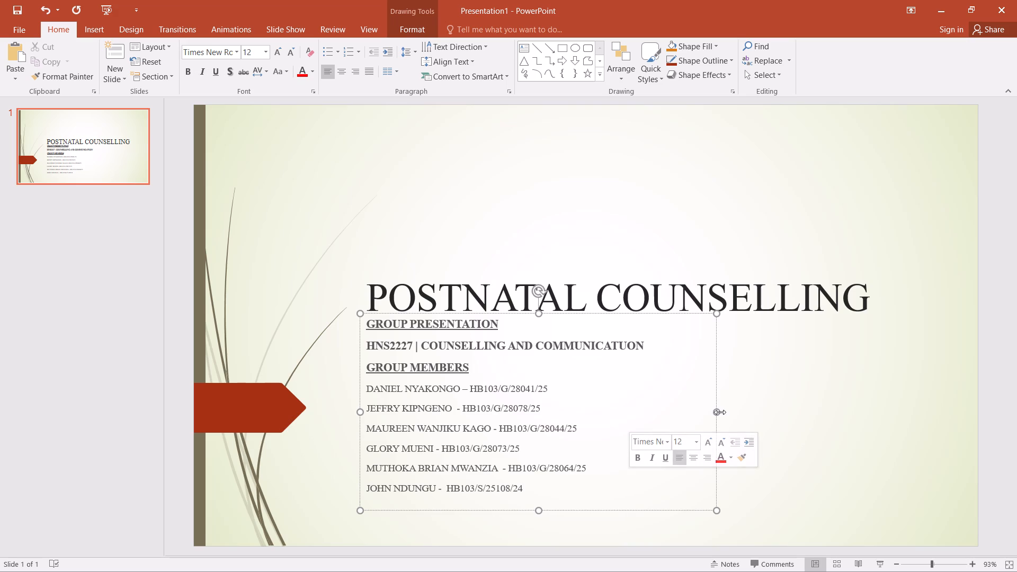
left_click_drag(718, 412, 699, 415)
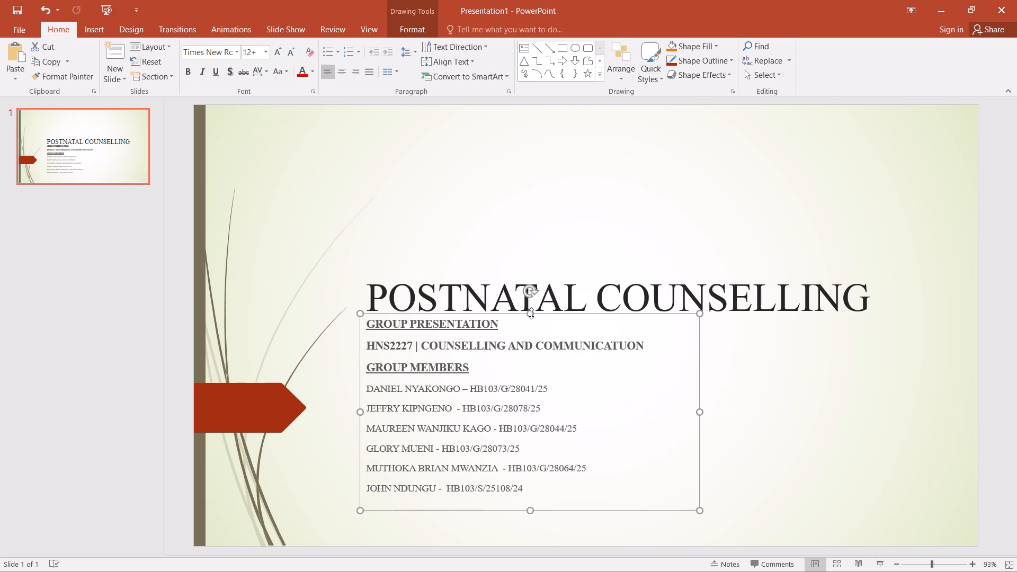
left_click(531, 313)
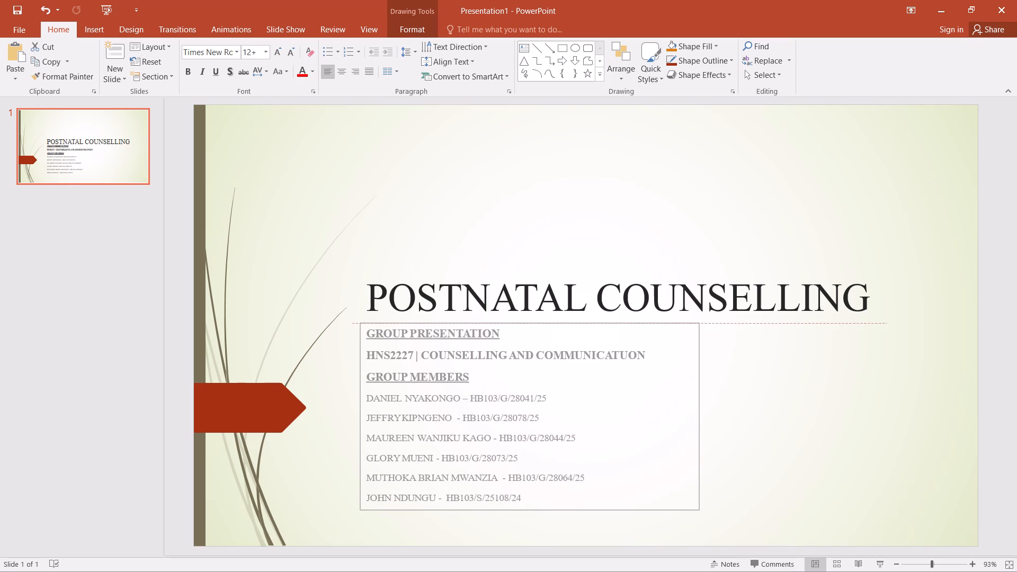
left_click(810, 419)
left_click(615, 276)
left_click(795, 485)
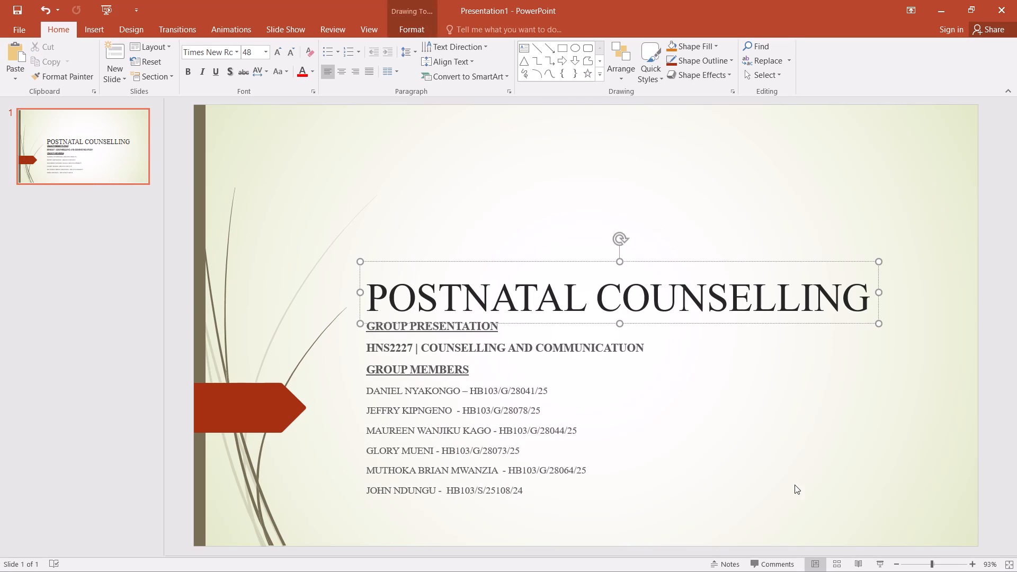
Add a new slide with the Title and Content layout after the title slide.
left_click(92, 29)
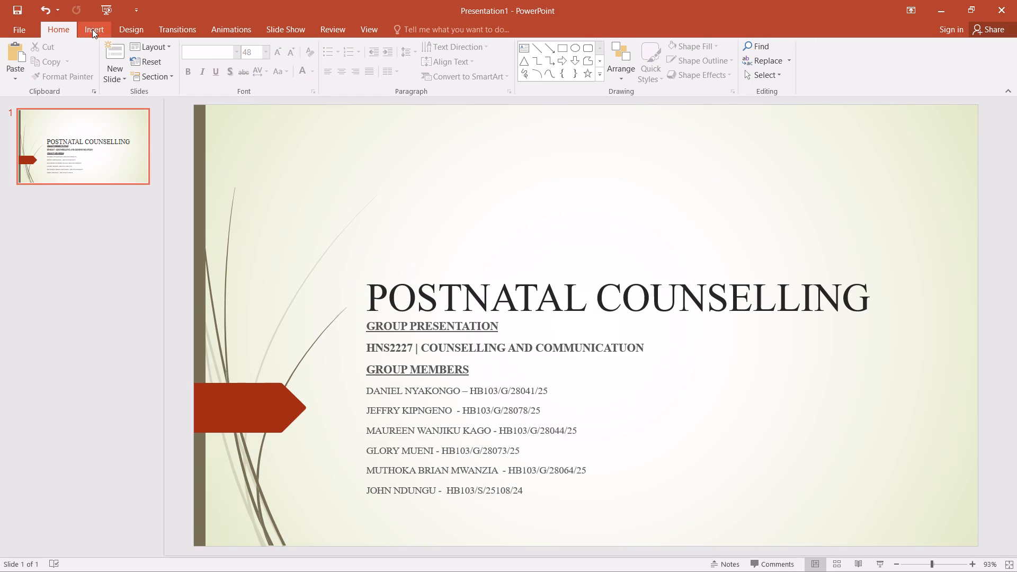
left_click(10, 69)
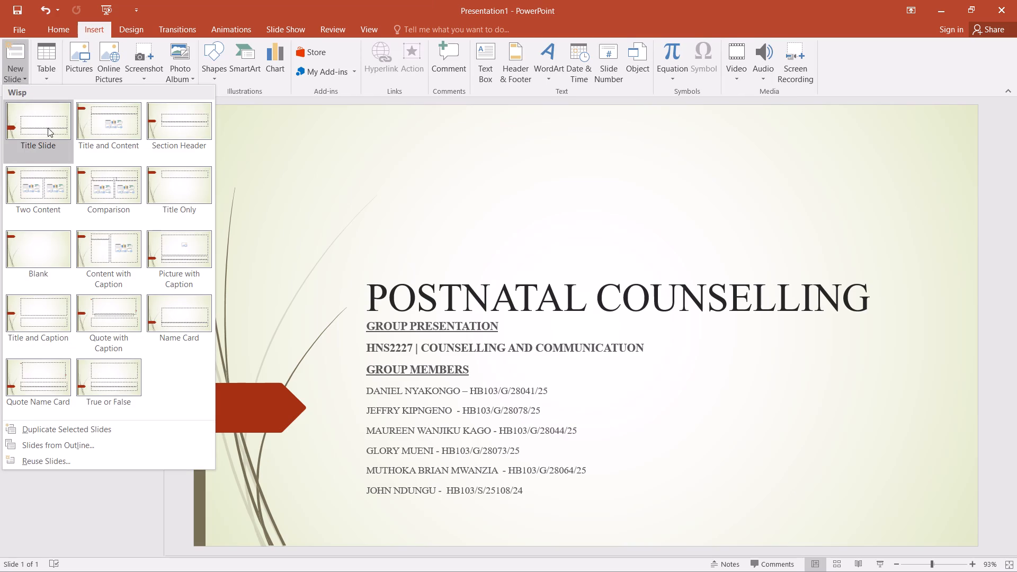
left_click(118, 128)
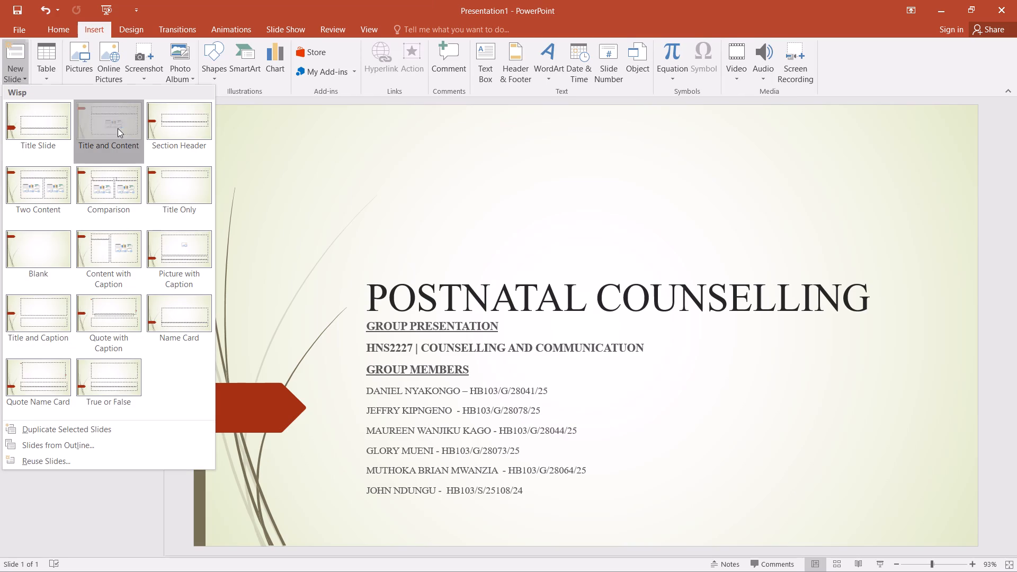
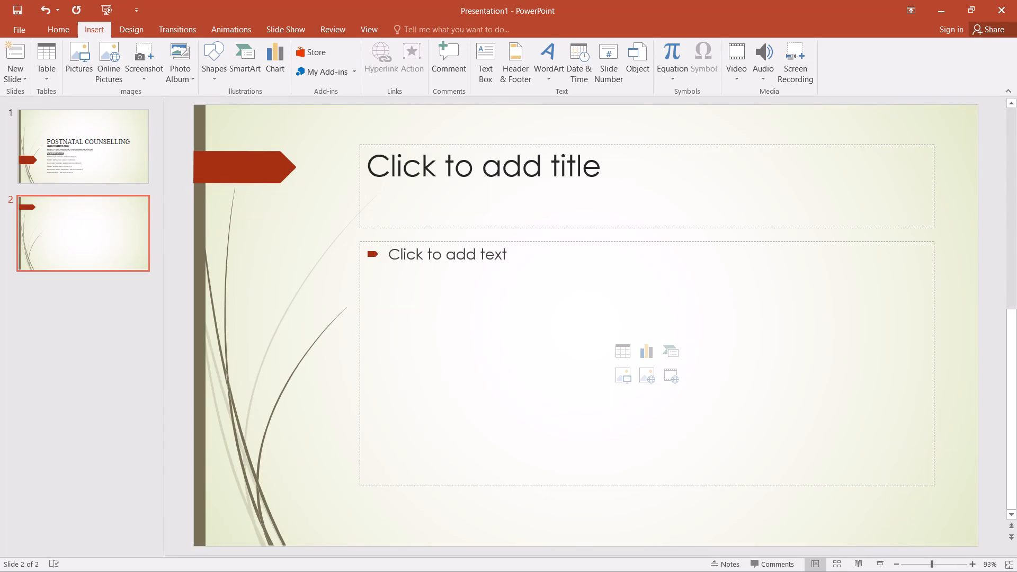
Enter INTRODUCTION as the title of the second slide.
left_click(381, 190)
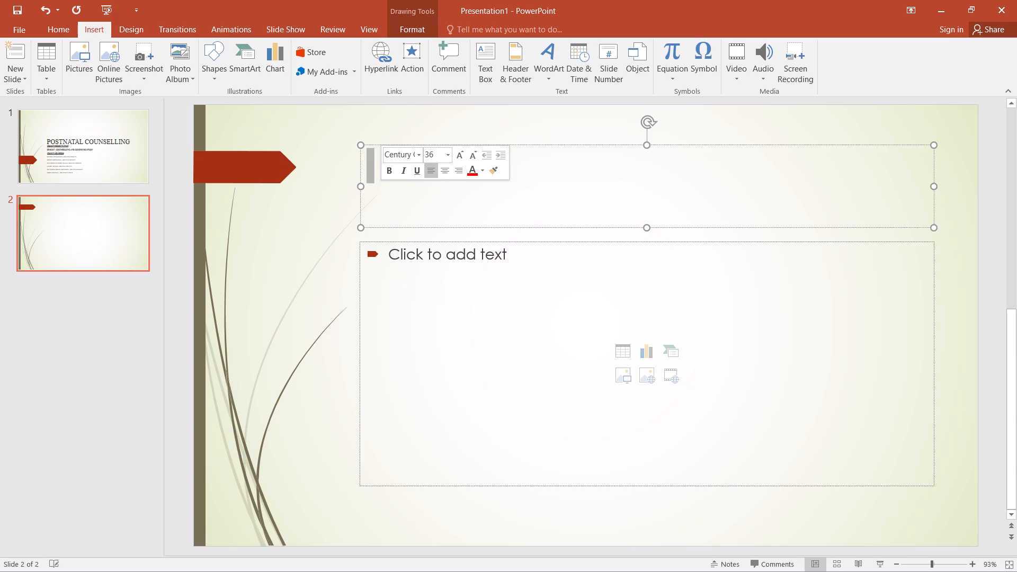
left_click(381, 190)
type("INTRO")
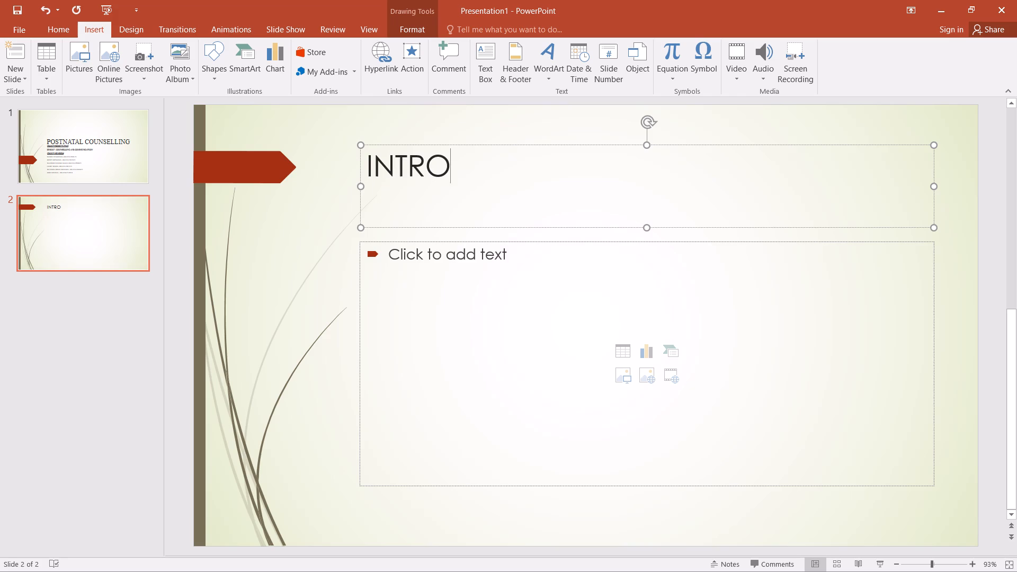
type("DUCTION")
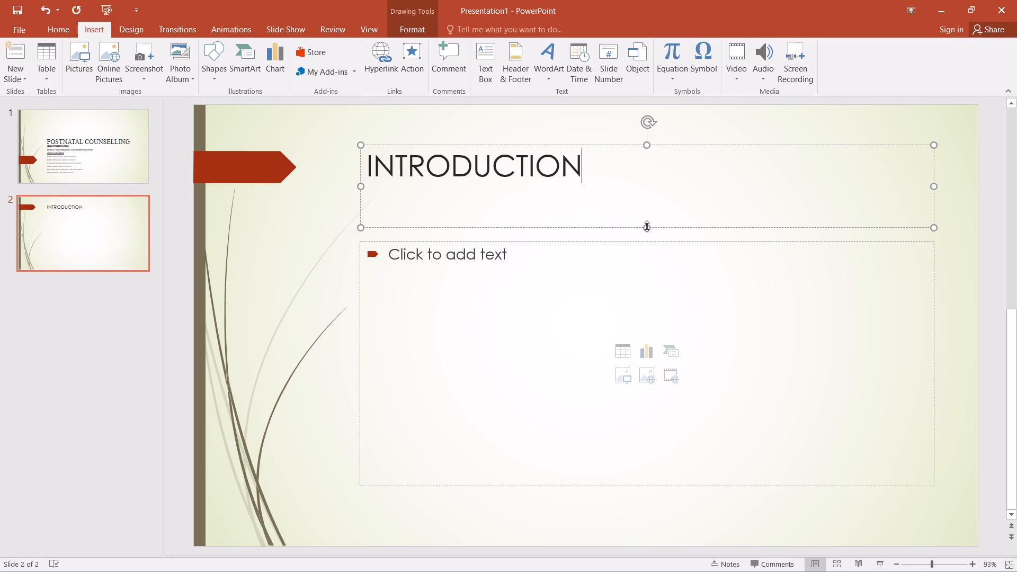
Shorten the title placeholder by raising its lower edge closer to the INTRODUCTION text.
left_click_drag(649, 226, 658, 197)
left_click(625, 180)
left_click(625, 180)
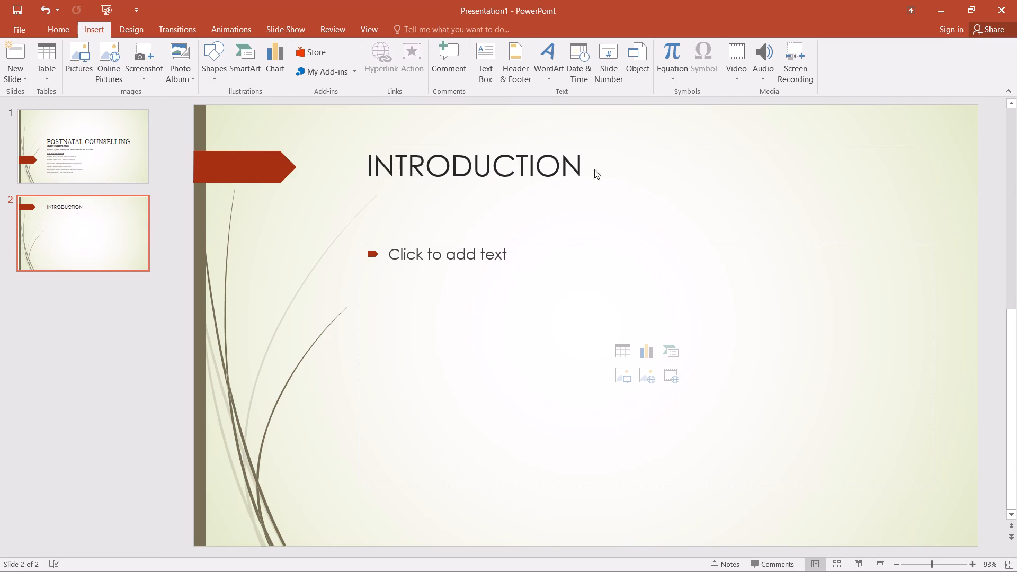
Format the INTRODUCTION title in Times New Roman at 32 pt.
left_click(563, 161)
left_click(601, 167)
left_click_drag(601, 167, 595, 166)
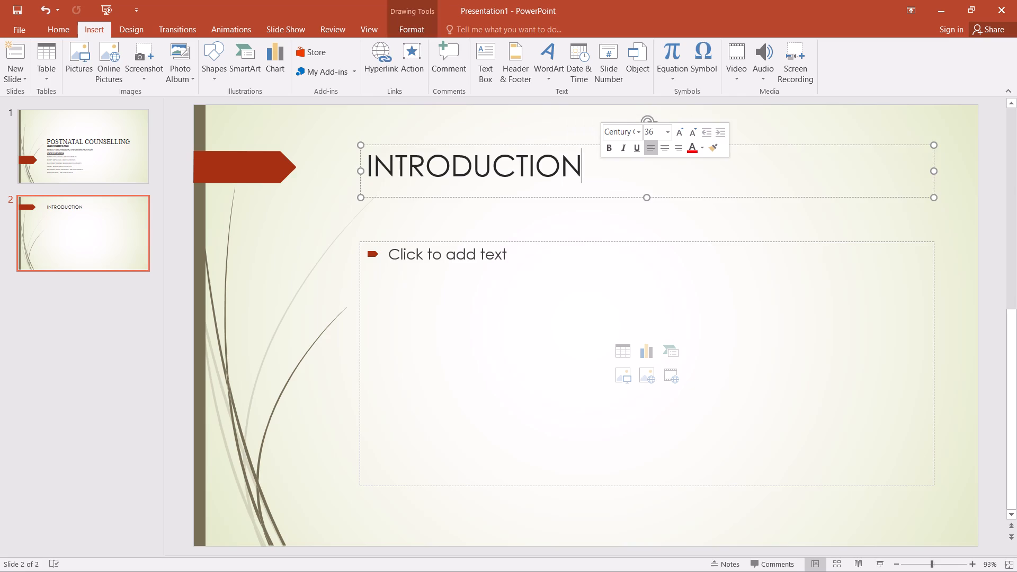
left_click_drag(595, 166, 427, 152)
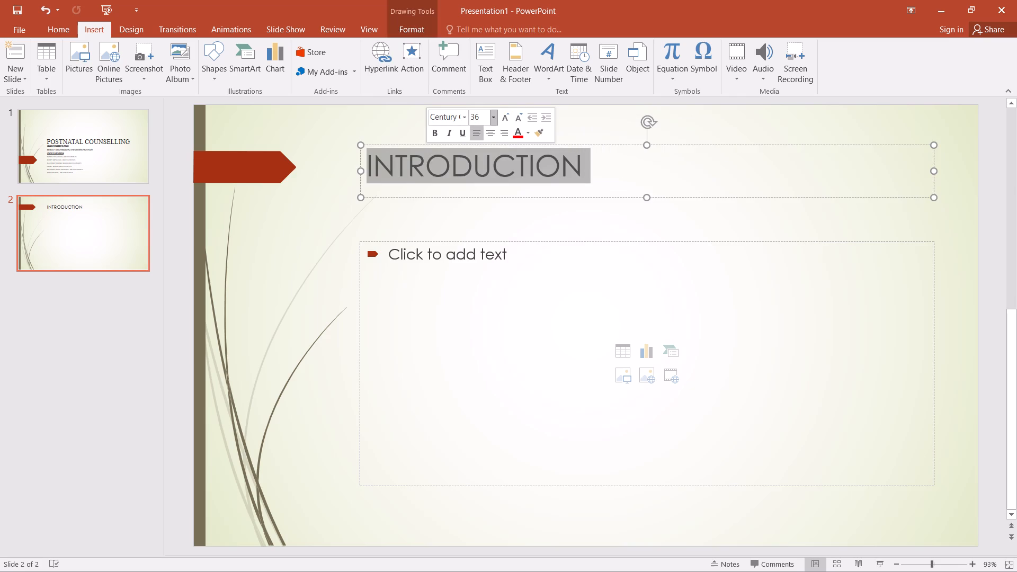
left_click(467, 115)
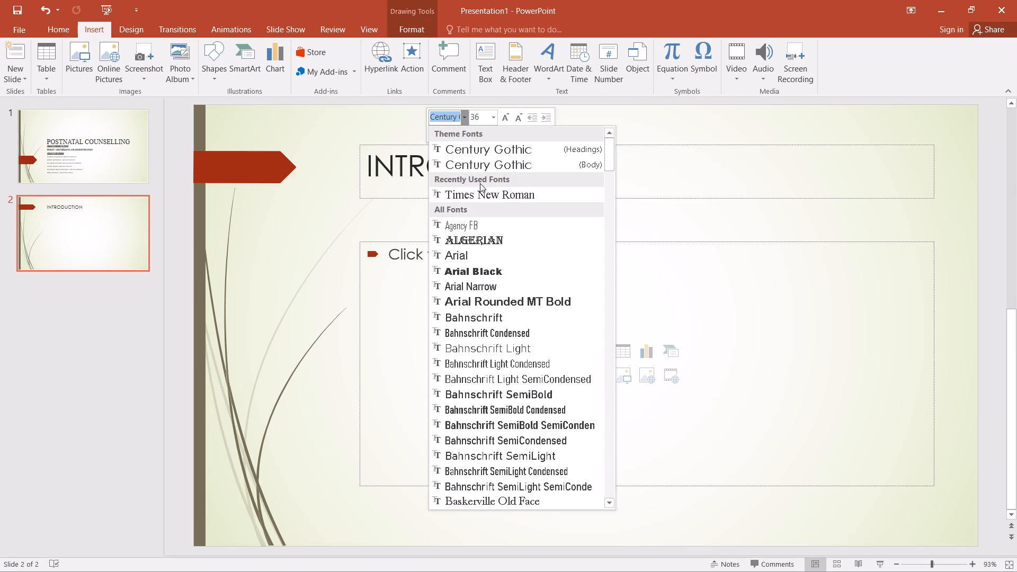
left_click(478, 194)
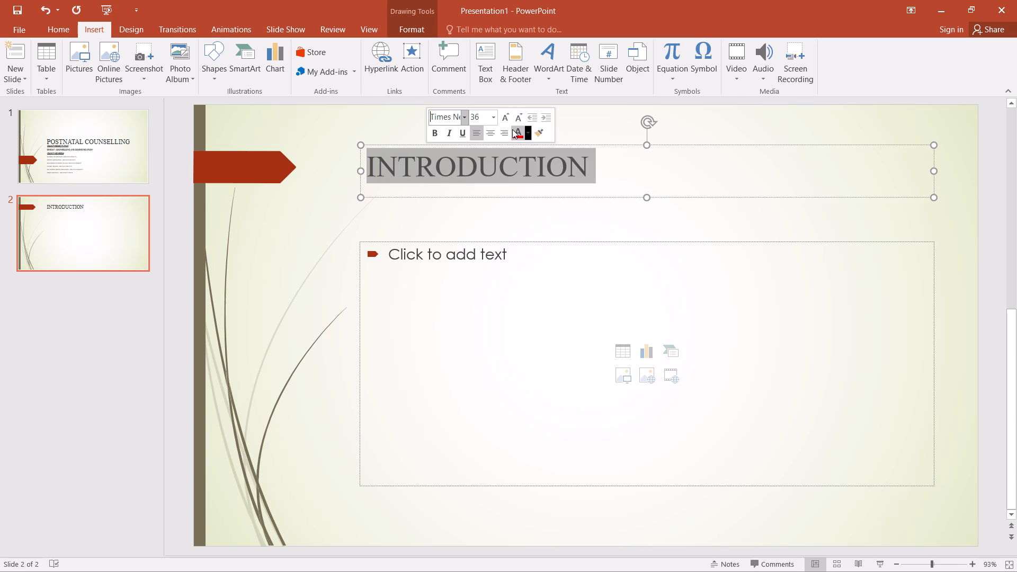
left_click(517, 116)
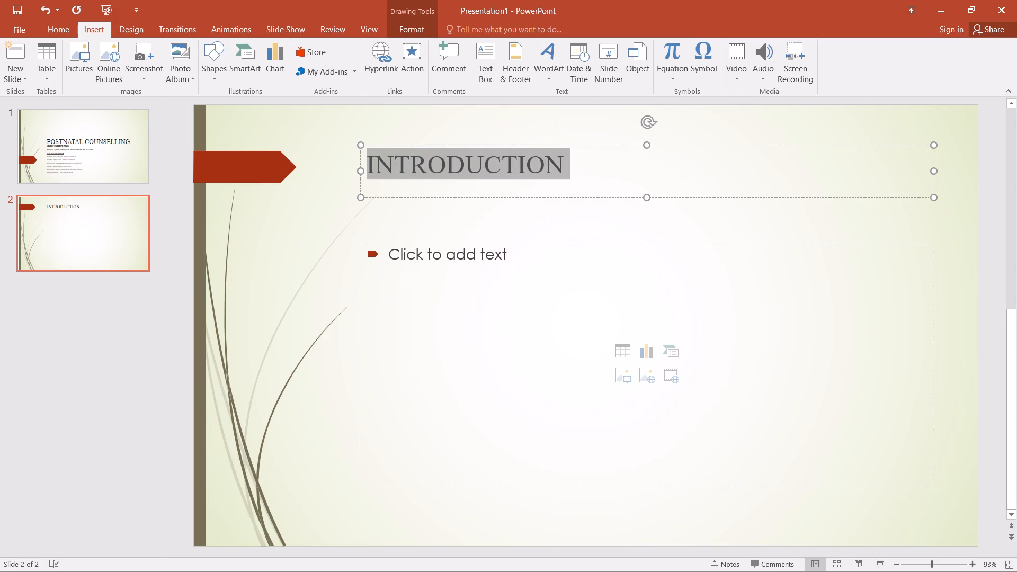
Raise the title placeholder's lower edge to just beneath the text and extend the content placeholder up to meet it.
left_click_drag(648, 200, 650, 184)
left_click(632, 247)
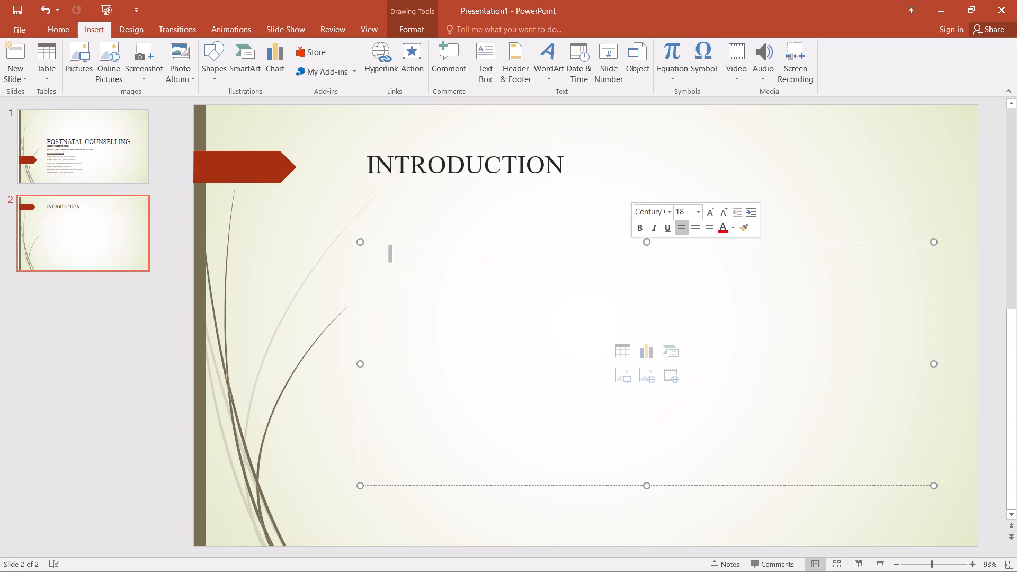
left_click_drag(647, 242, 655, 185)
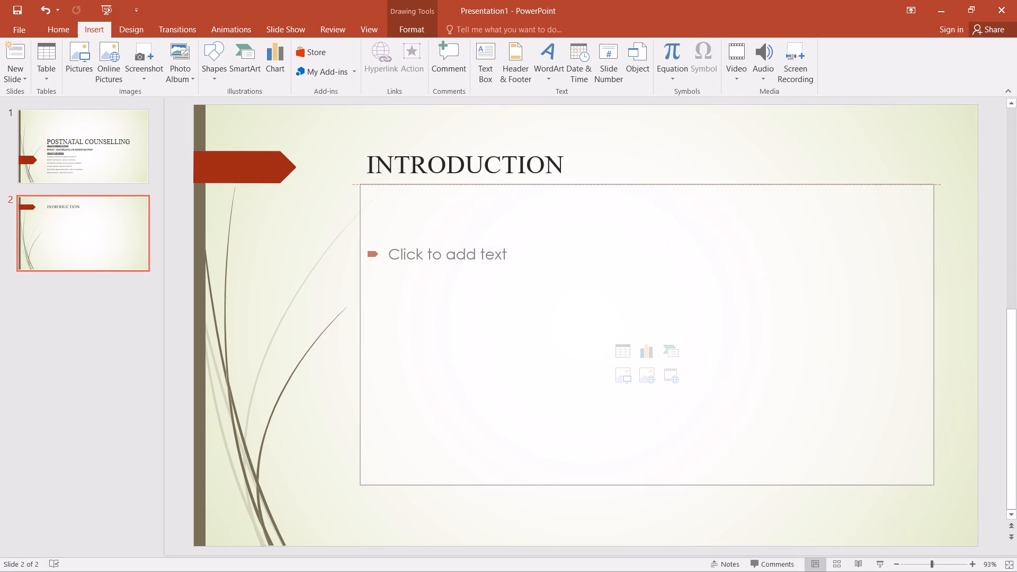
left_click_drag(655, 185, 654, 184)
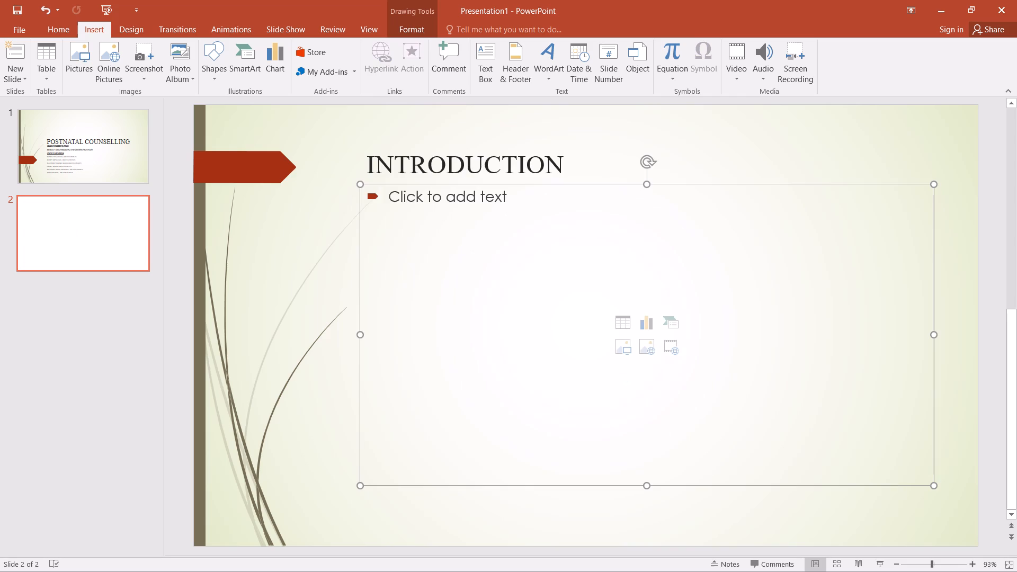
Underline the INTRODUCTION title.
left_click(597, 158)
double_click(548, 159)
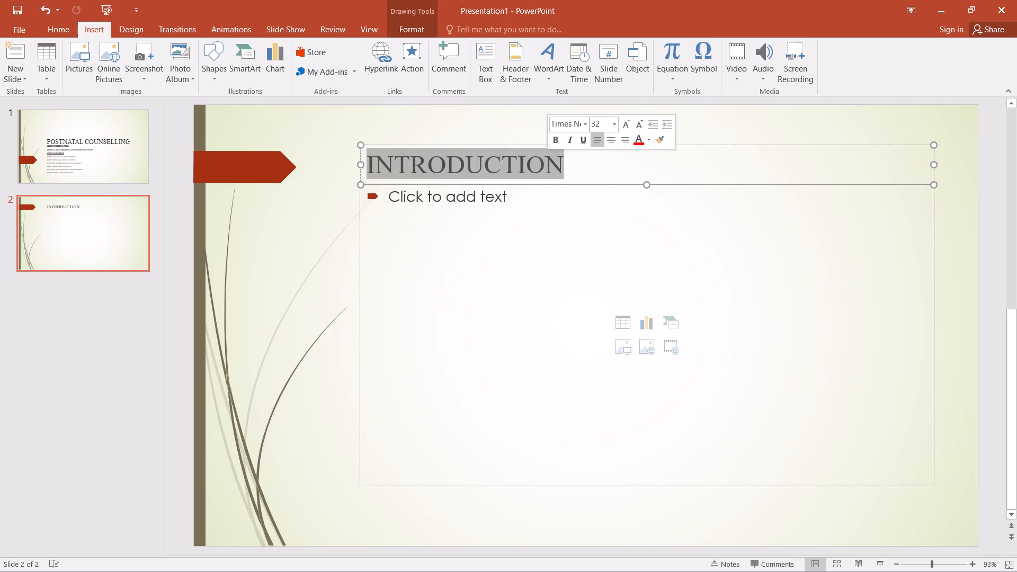
left_click_drag(583, 144, 576, 150)
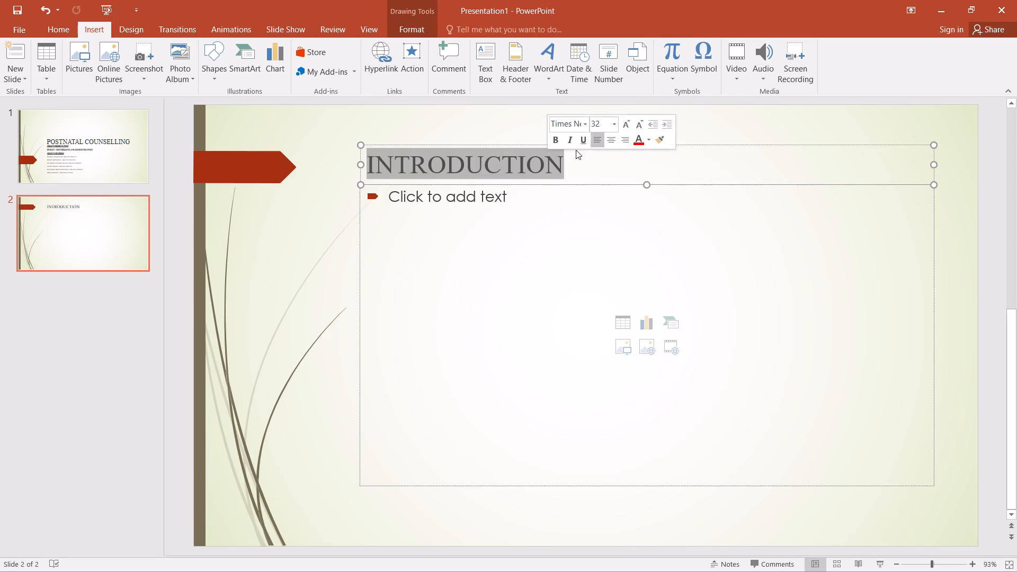
left_click_drag(576, 150, 581, 139)
left_click(581, 139)
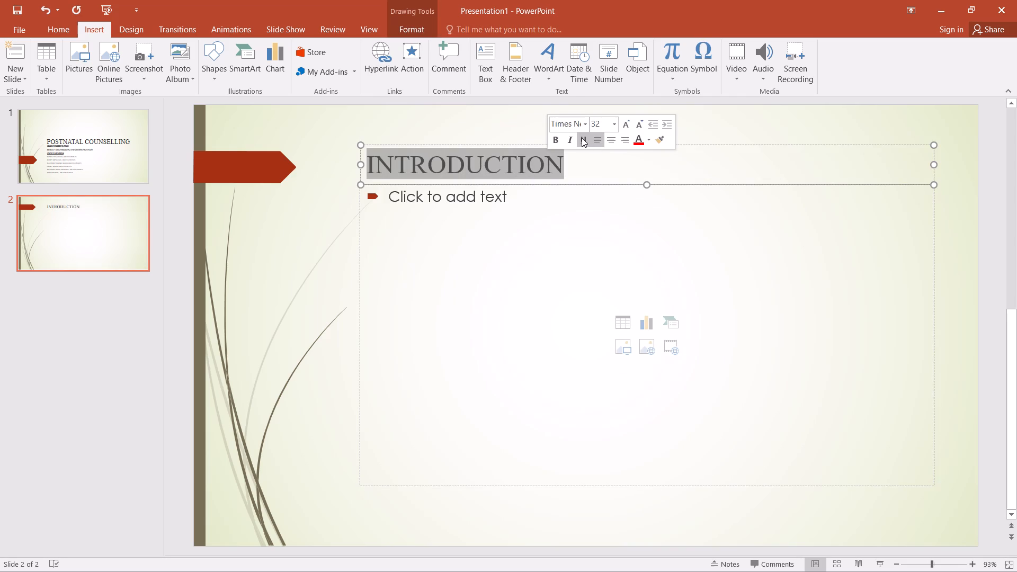
left_click(582, 138)
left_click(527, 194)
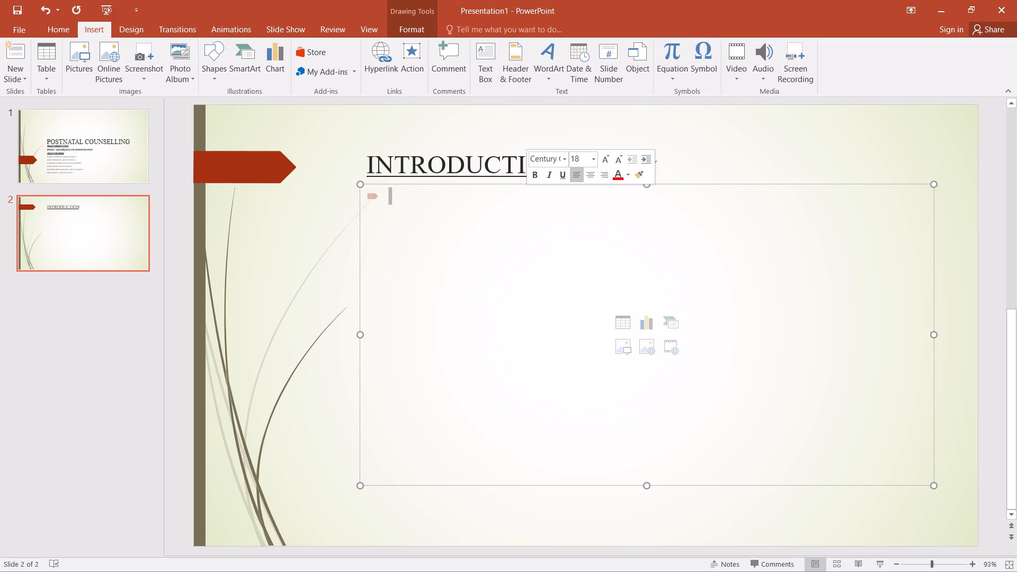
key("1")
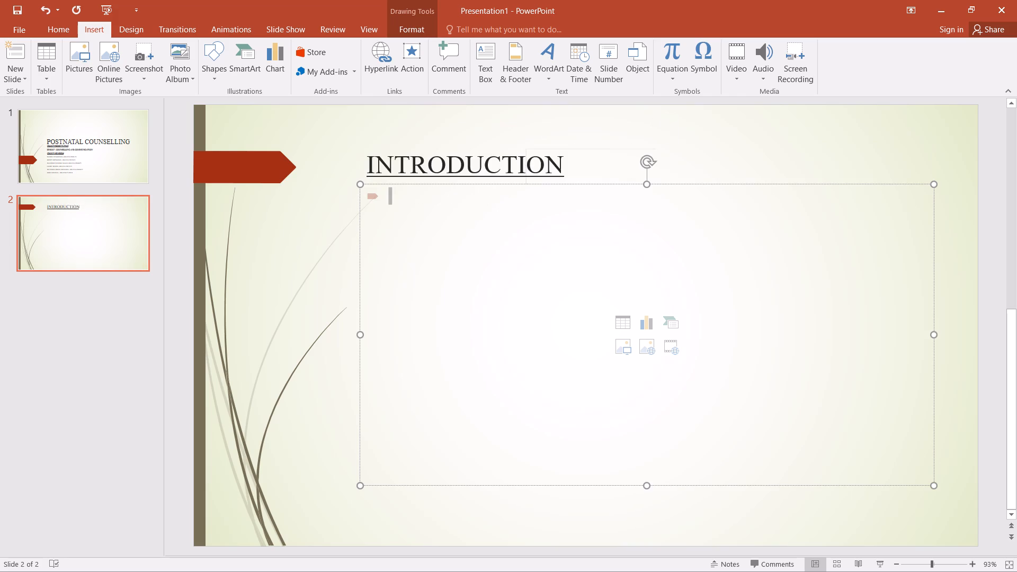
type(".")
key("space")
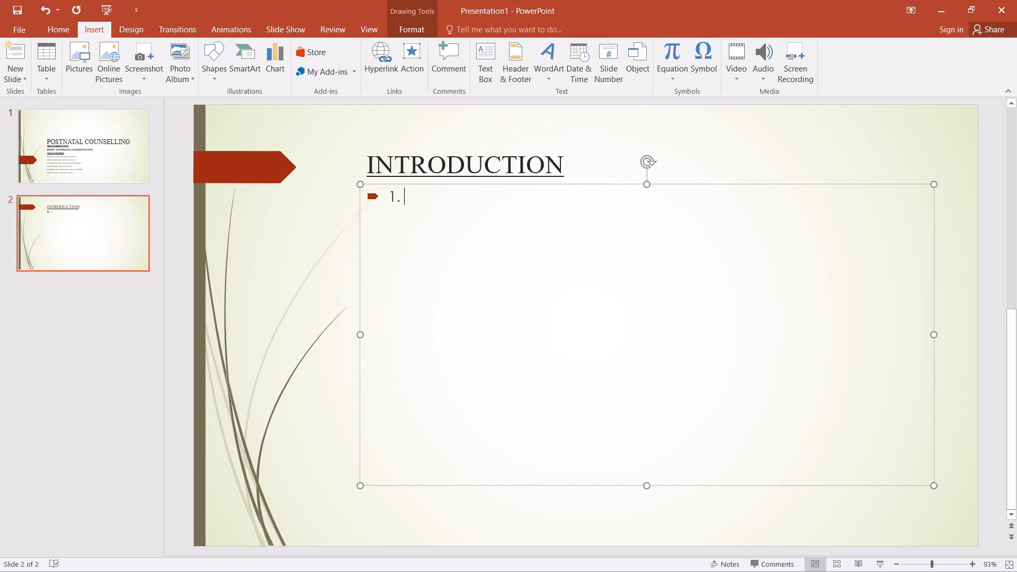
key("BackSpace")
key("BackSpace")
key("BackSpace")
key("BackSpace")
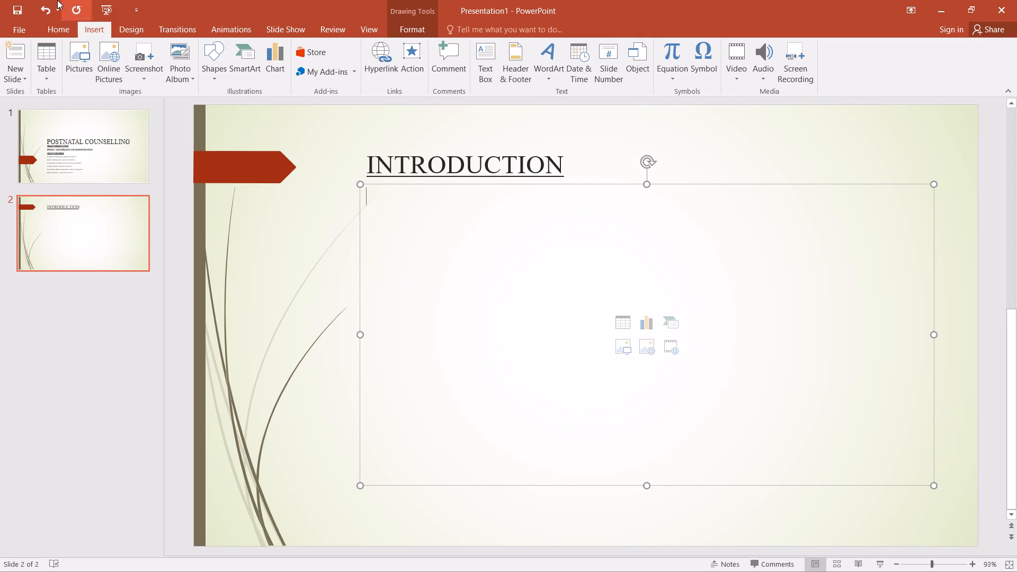
Apply the 1. 2. 3. numbering style to the content placeholder's first line.
left_click(61, 27)
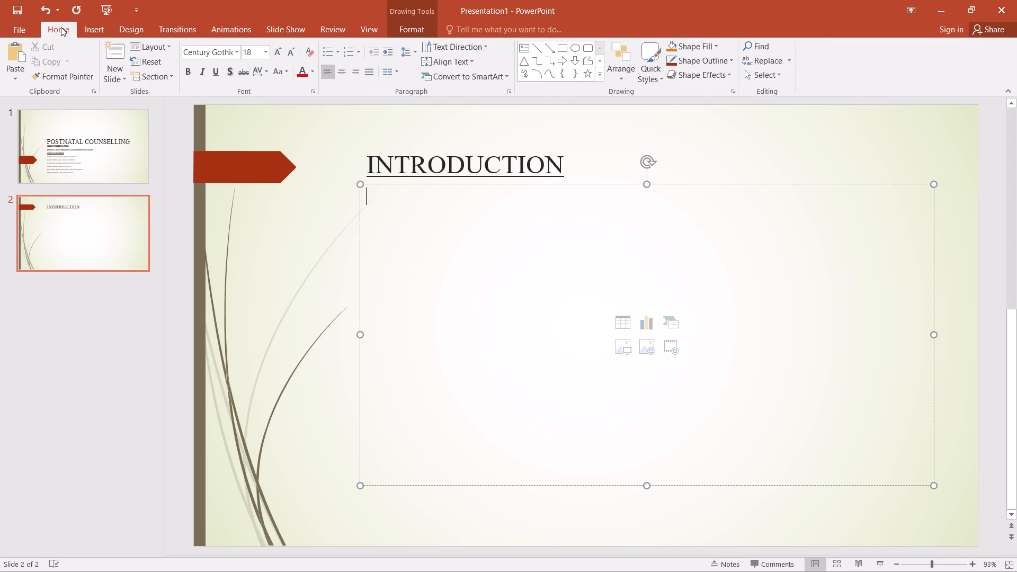
left_click(357, 50)
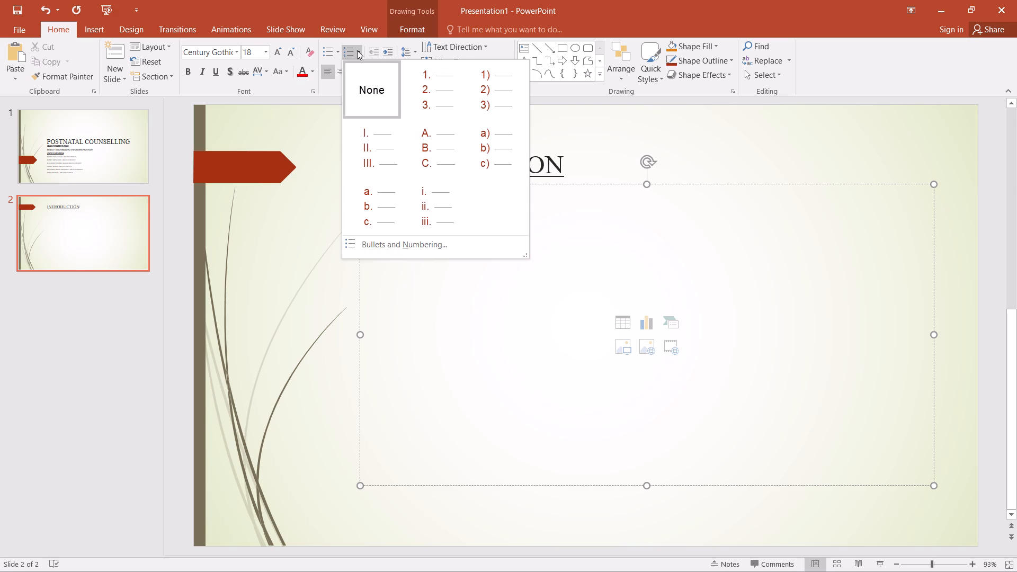
left_click(423, 88)
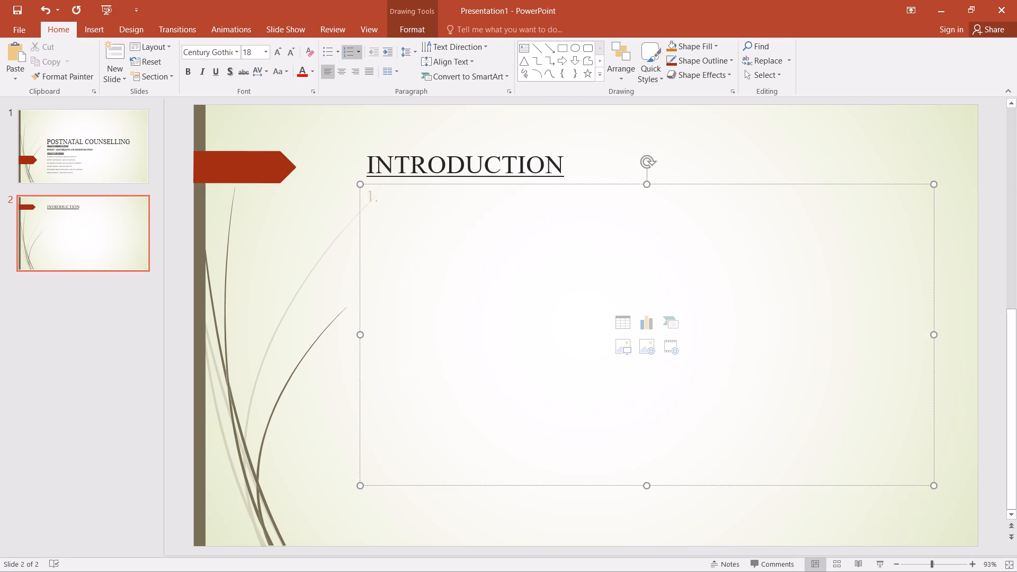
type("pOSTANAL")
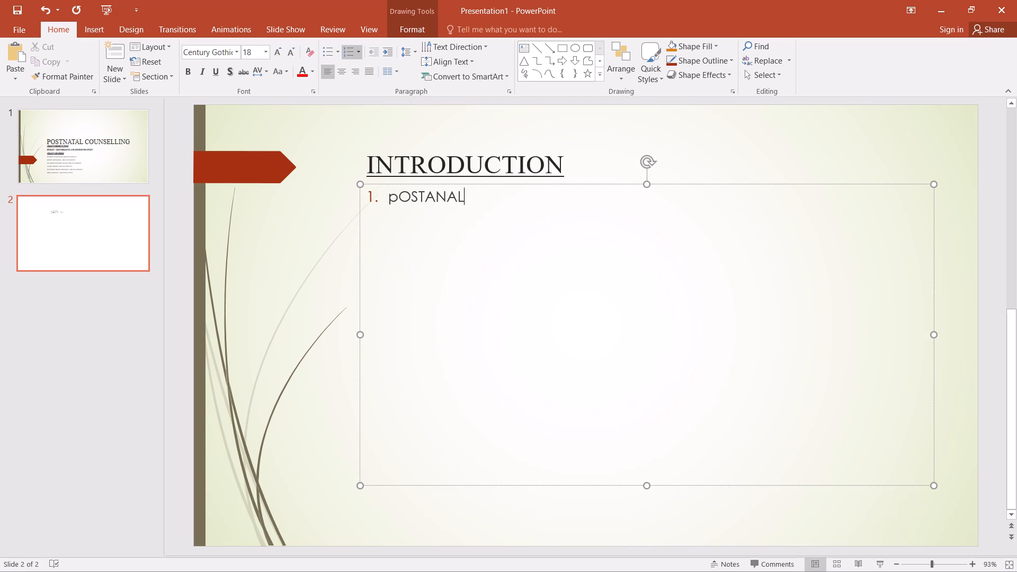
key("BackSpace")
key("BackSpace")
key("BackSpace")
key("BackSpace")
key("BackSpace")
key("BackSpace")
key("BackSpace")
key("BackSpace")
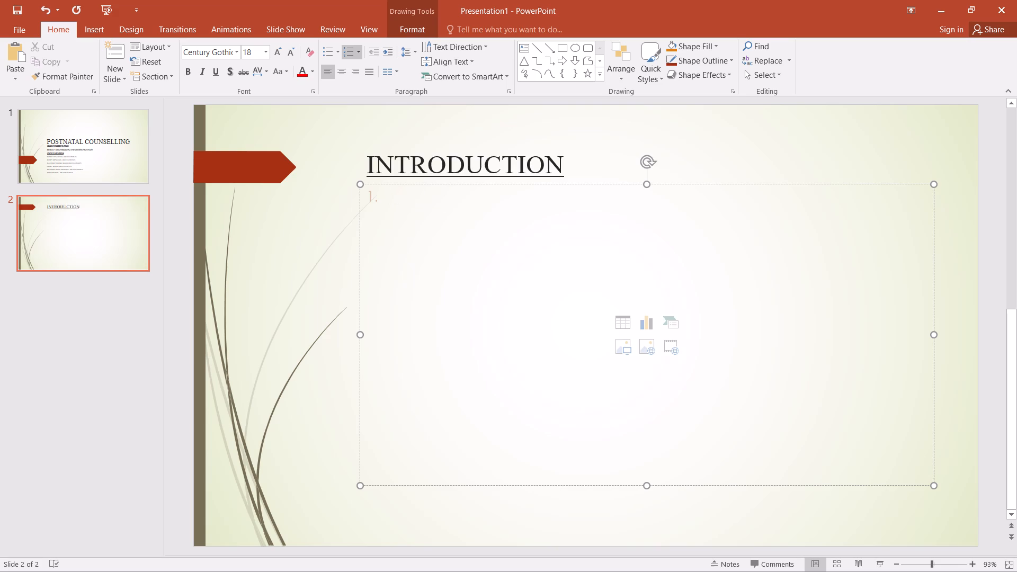
Enter "Postanal Period" as the first numbered item on the INTRODUCTION slide.
type("Postanal")
key("space")
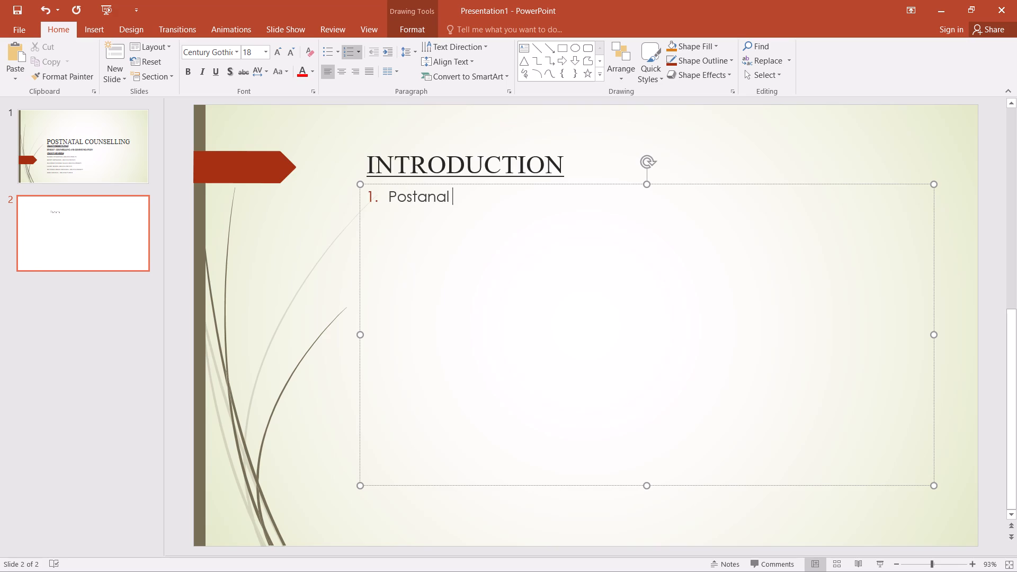
type("Period")
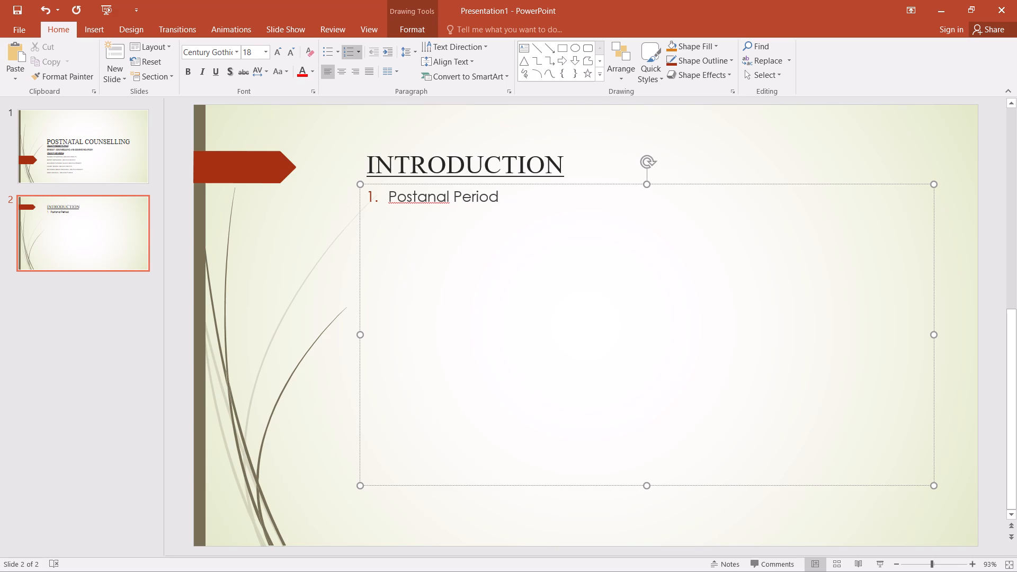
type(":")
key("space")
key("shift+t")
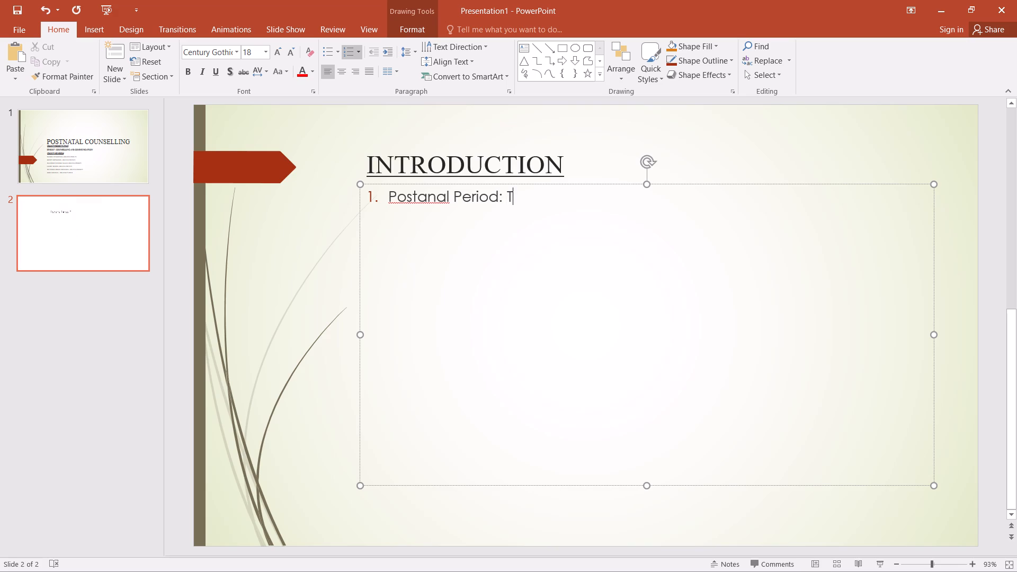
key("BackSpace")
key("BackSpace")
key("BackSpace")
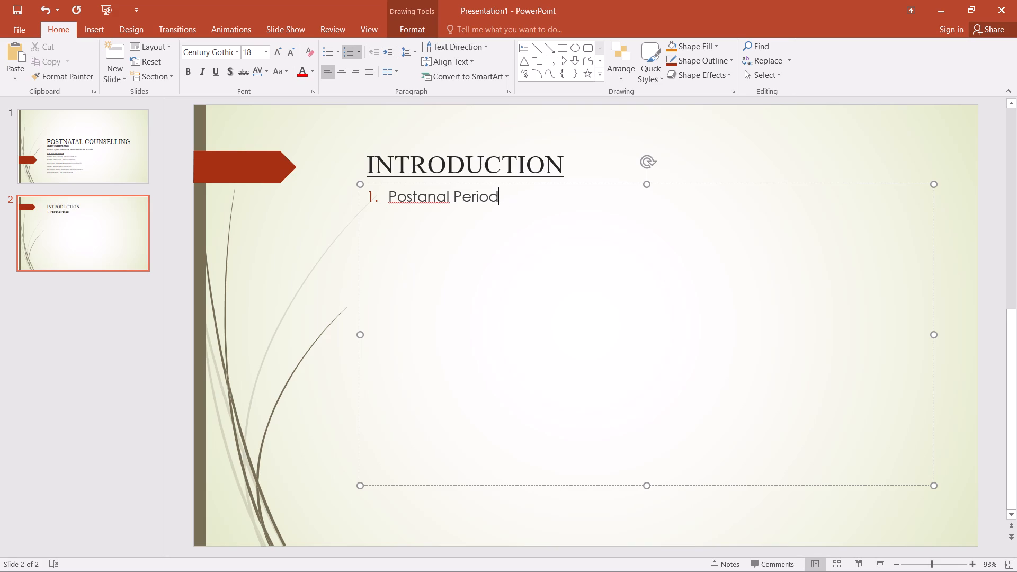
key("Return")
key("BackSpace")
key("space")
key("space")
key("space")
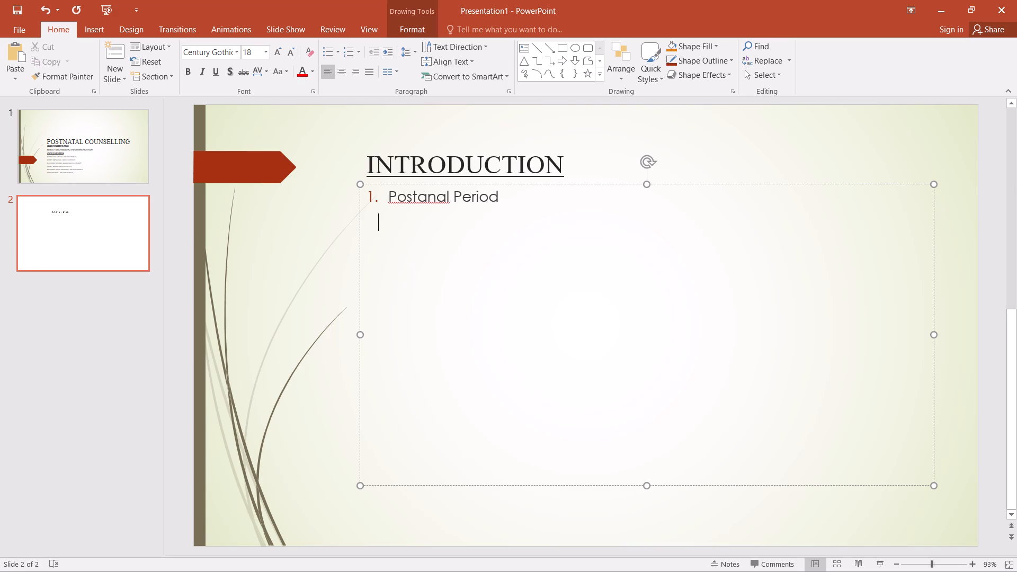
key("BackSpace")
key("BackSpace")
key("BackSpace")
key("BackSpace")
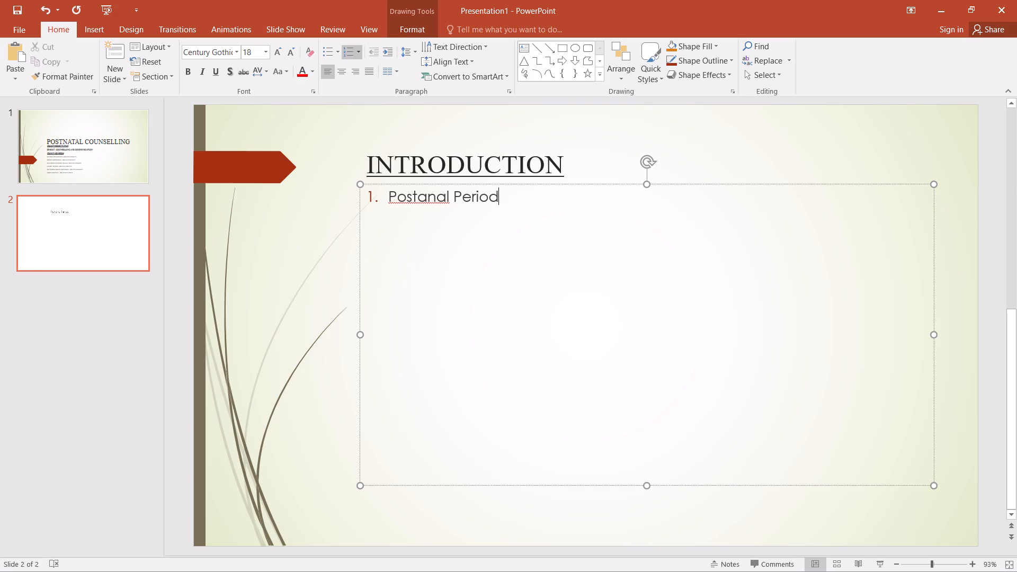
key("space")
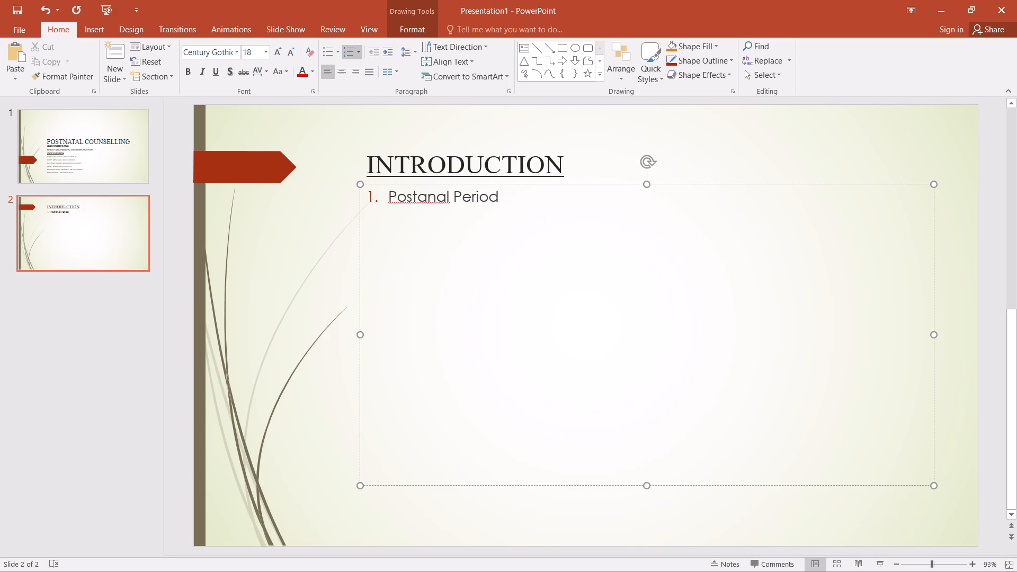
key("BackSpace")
Extend the "Postanal Period" item with ": This period starts immediately sfter childbirth".
type(":")
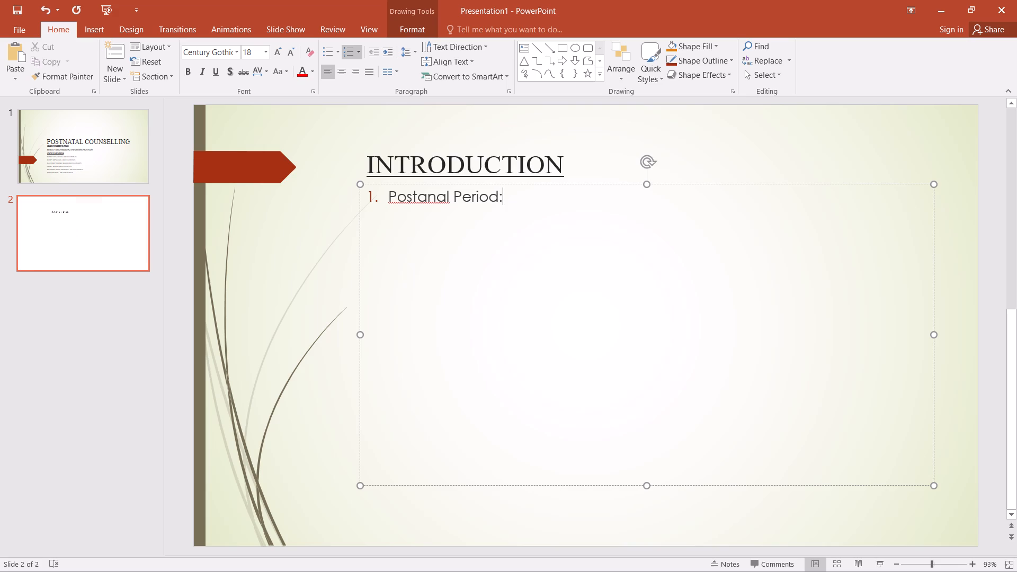
key("space")
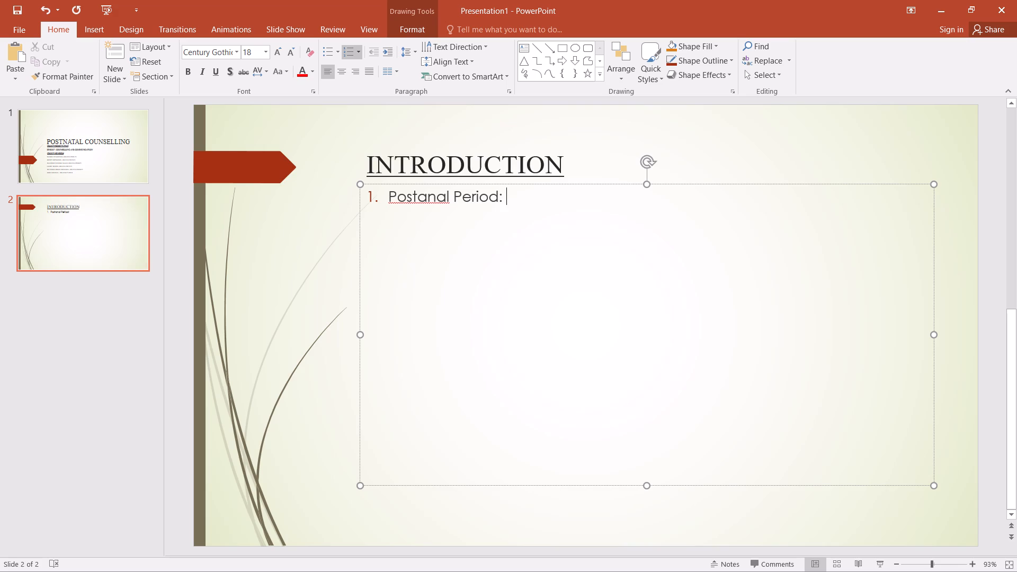
type("This period")
key("space")
type("starts")
key("space")
type("immediately")
key("space")
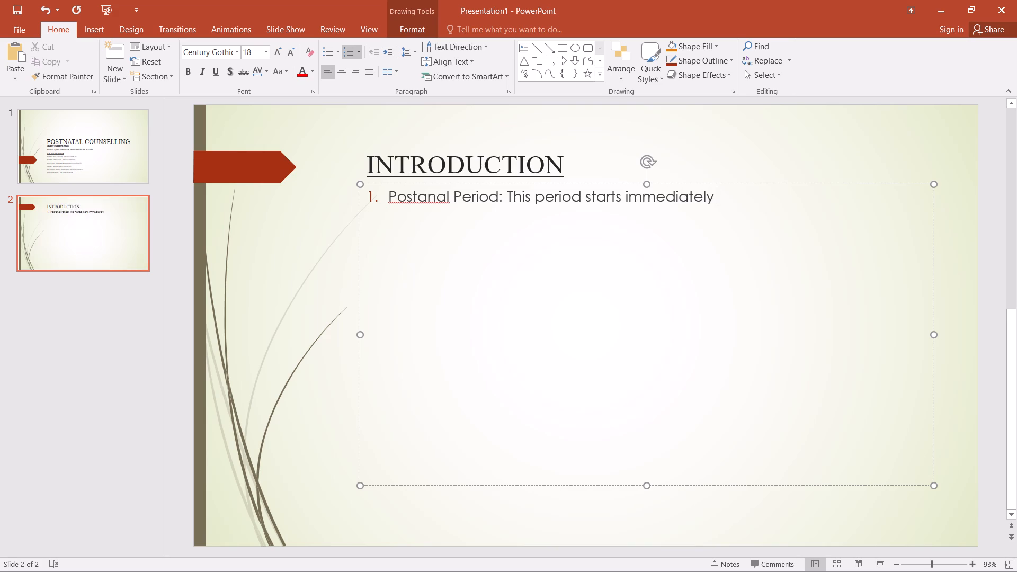
type("sfter")
key("space")
type("child")
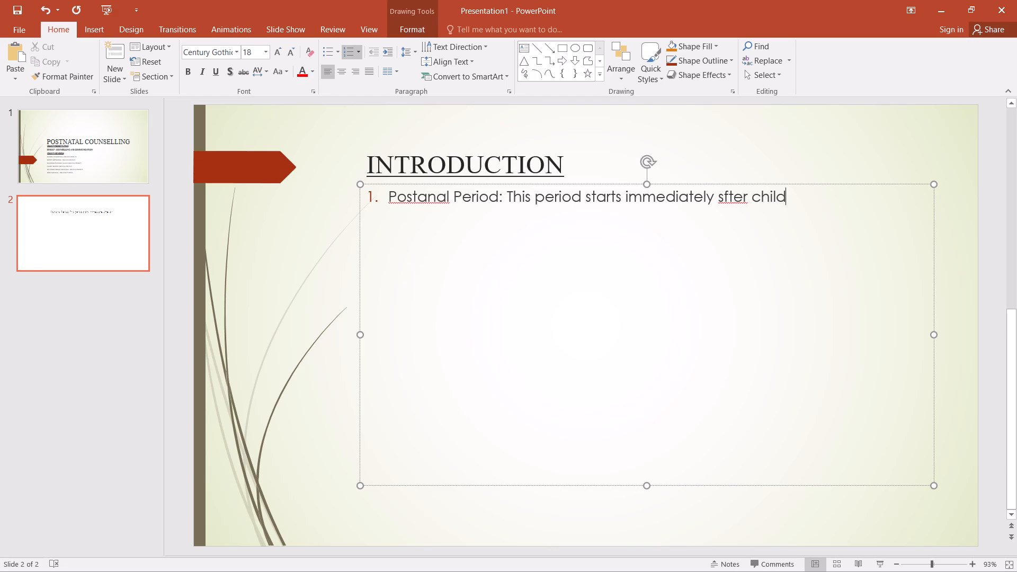
type("birth")
Continue the first numbered item with "and is commonly described as".
key("space")
type("and is common;")
type("ly")
key("space")
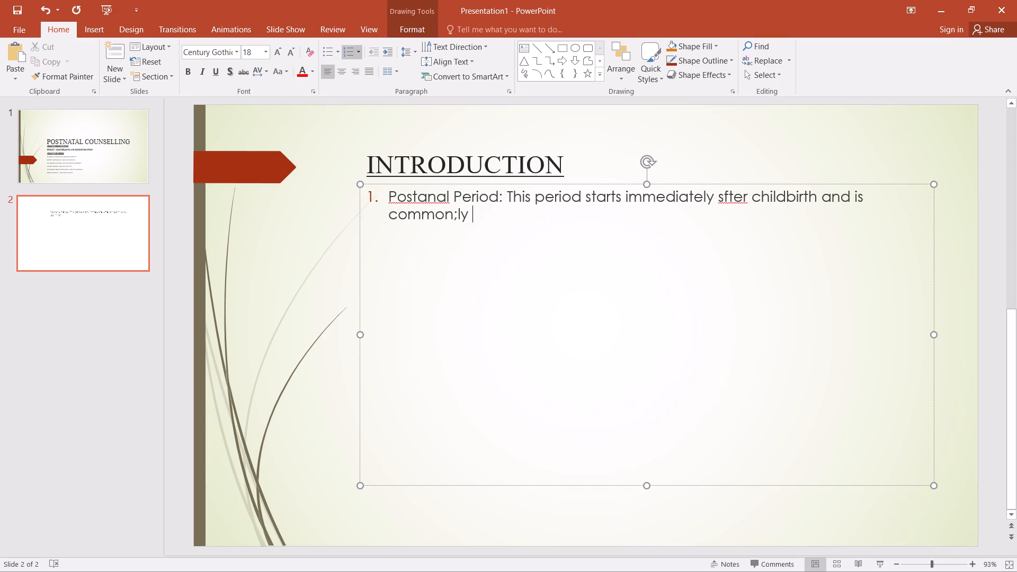
key("BackSpace")
key("BackSpace")
key("BackSpace")
key("BackSpace")
type("ly")
key("space")
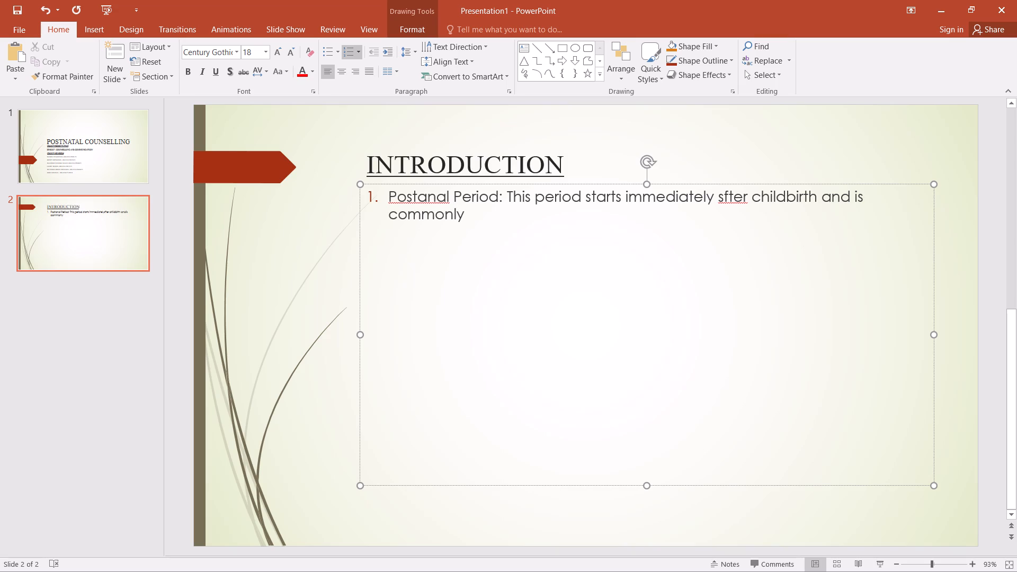
type("descri")
type("bed as")
key("space")
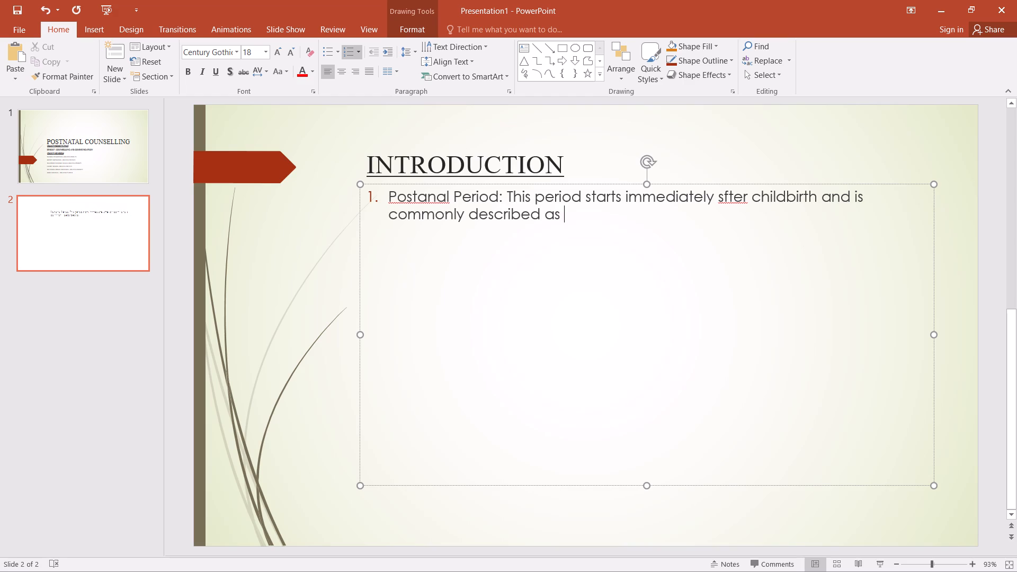
Complete the first numbered item with "the first six weeks(42 days)".
type("th")
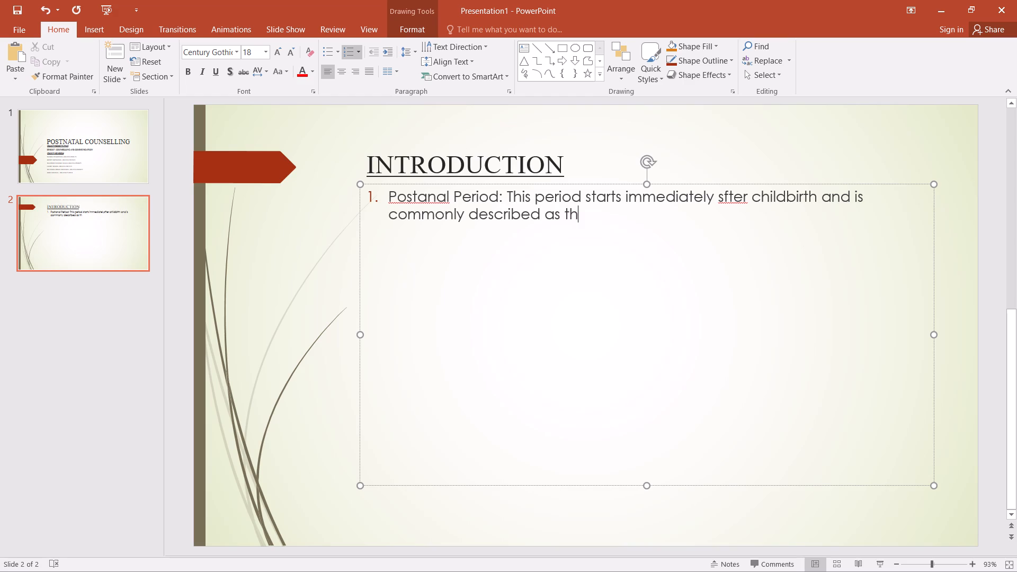
type("e")
key("space")
type("firt")
key("BackSpace")
type("st")
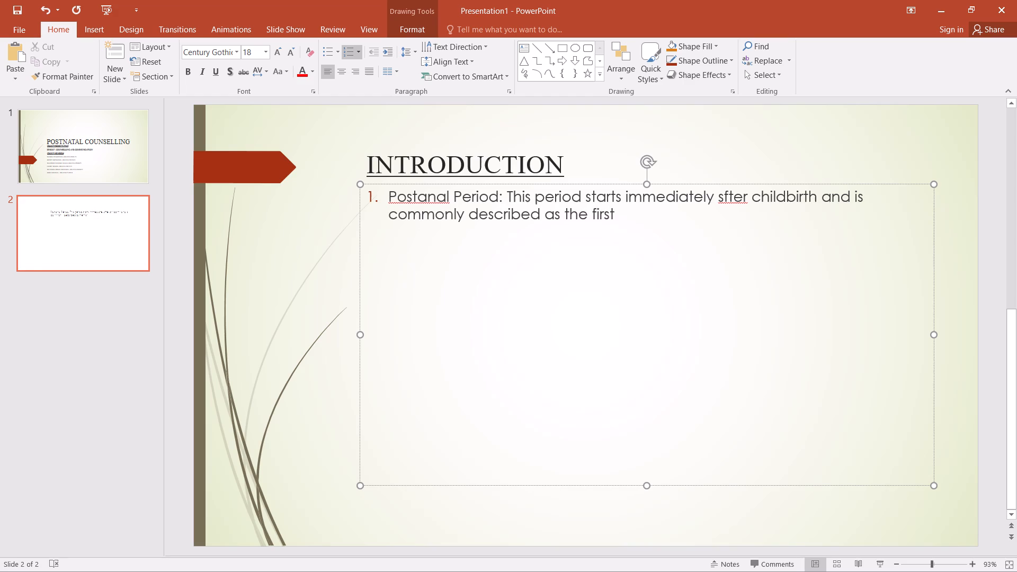
key("space")
type("six weeks")
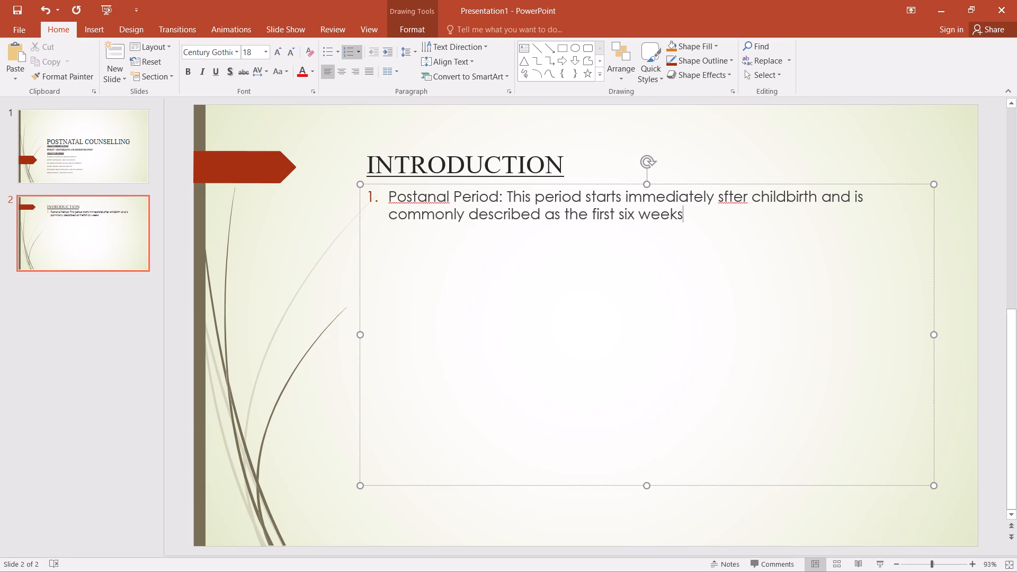
key("shift+parenleft")
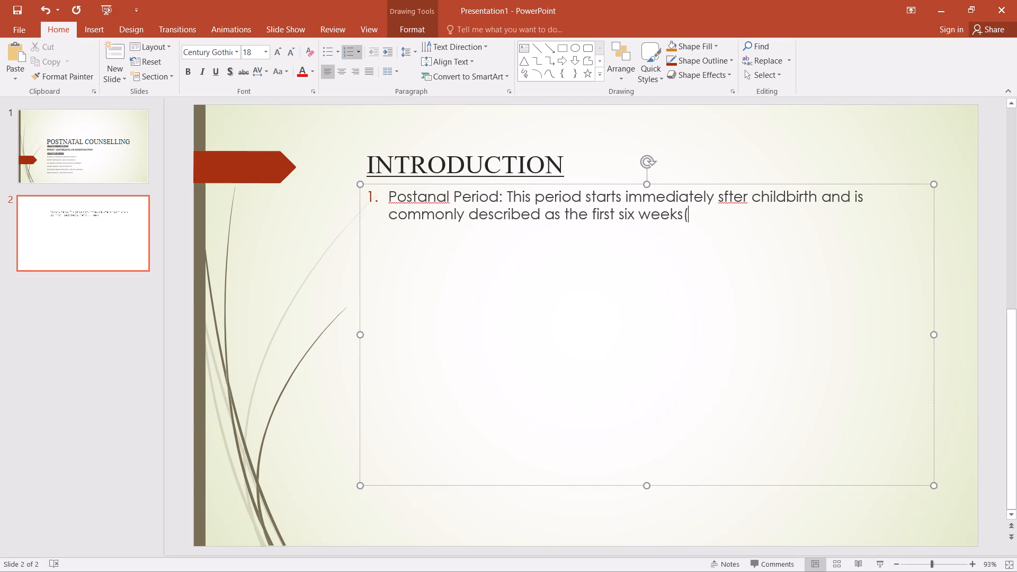
type("42")
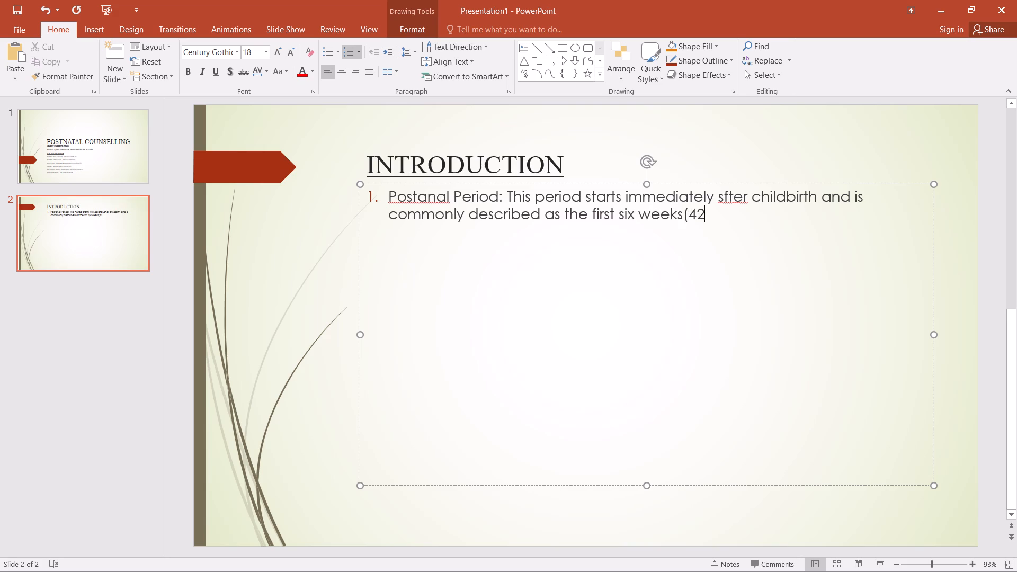
key("space")
type("days")
key("shift+parenright")
Add a second numbered item beginning "Meaning of counselling:" below the postnatal period definition.
key("Return")
type("Meanin")
key("g")
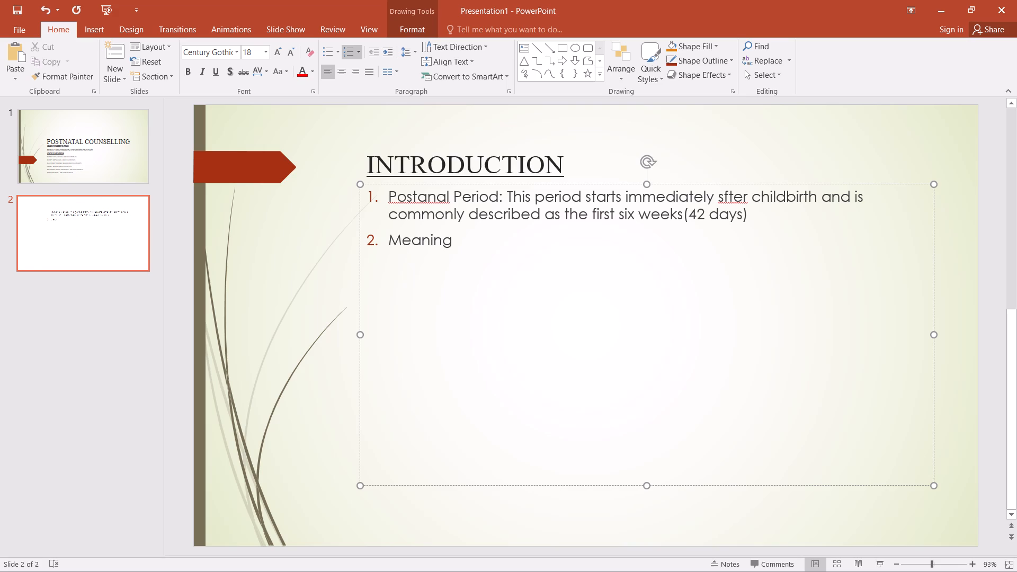
key("space")
type("of")
key("space")
type("co")
type("unselli")
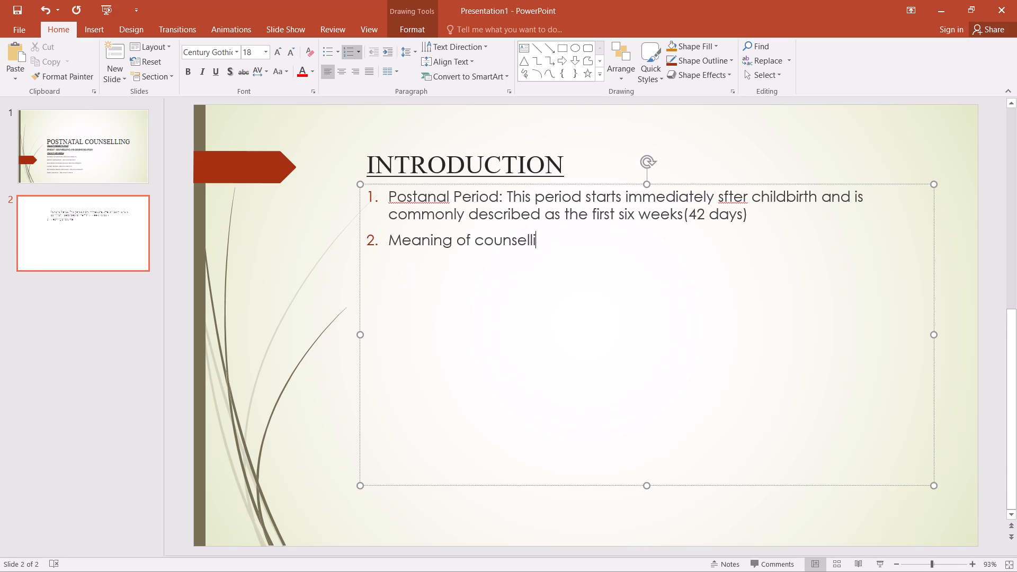
type("ng")
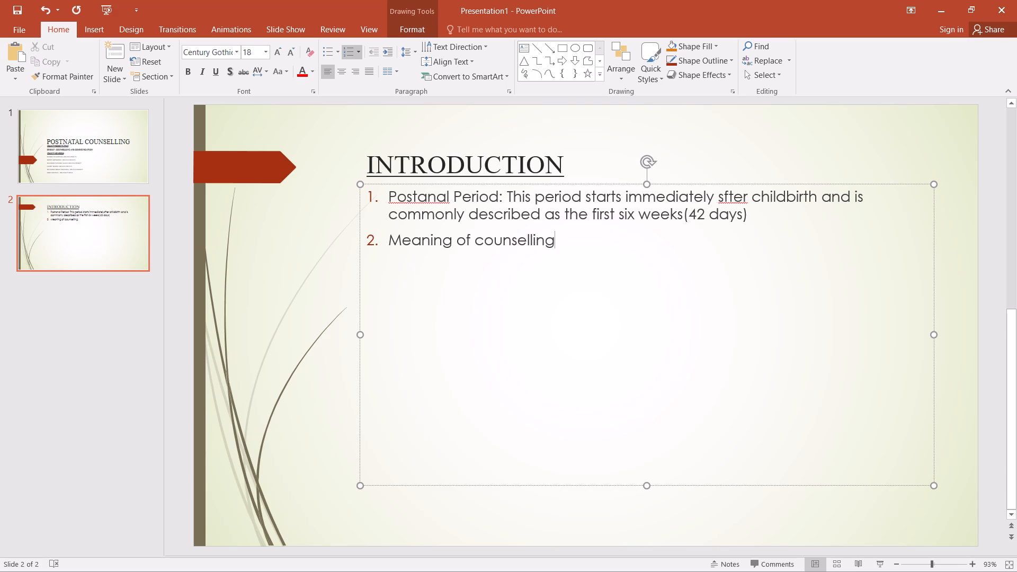
type(":")
key("space")
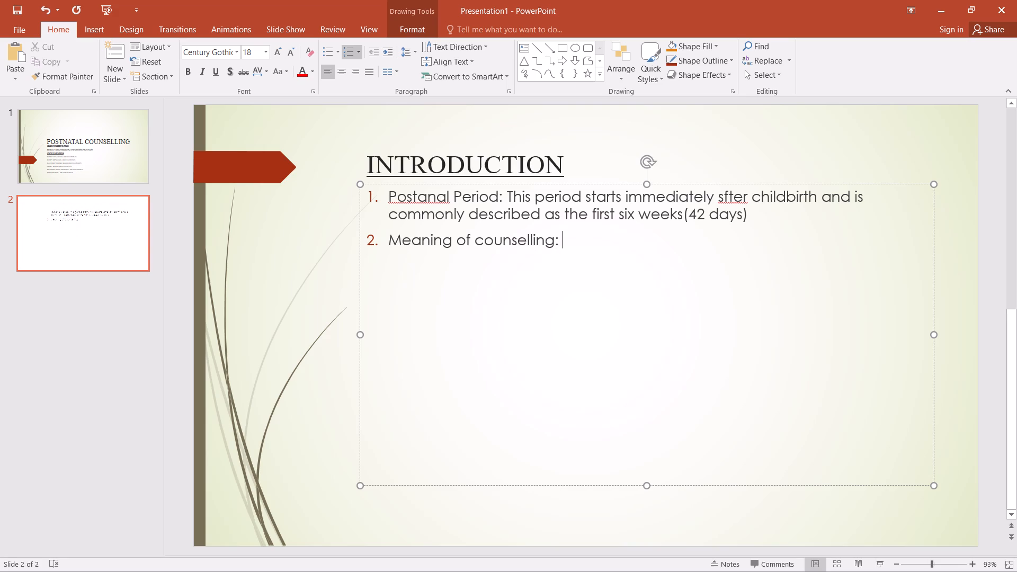
Continue the second numbered item with "It is a two-way discussion where a health worker gives information".
type("It is")
key("space")
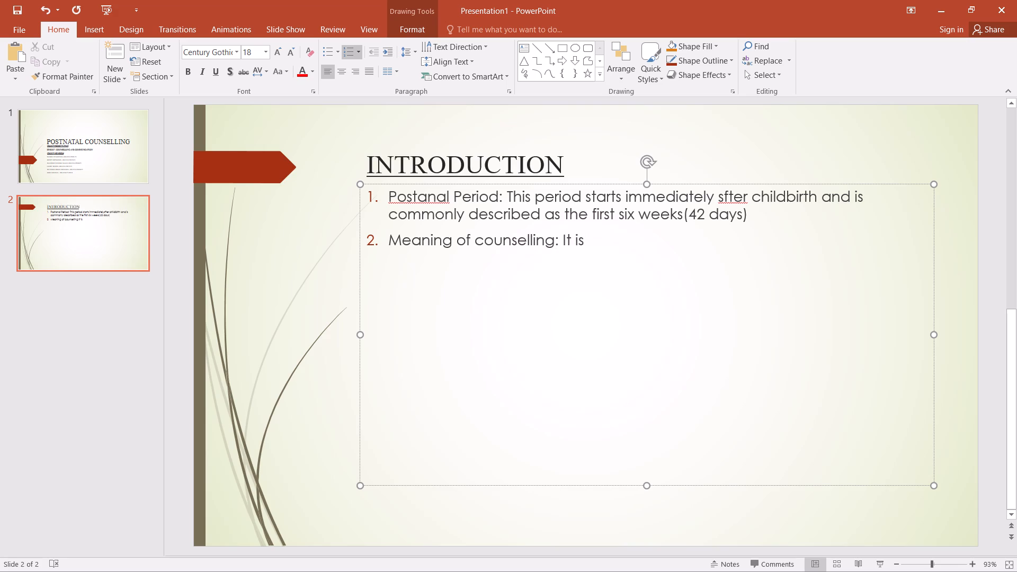
type("a t")
type("wo-way")
key("space")
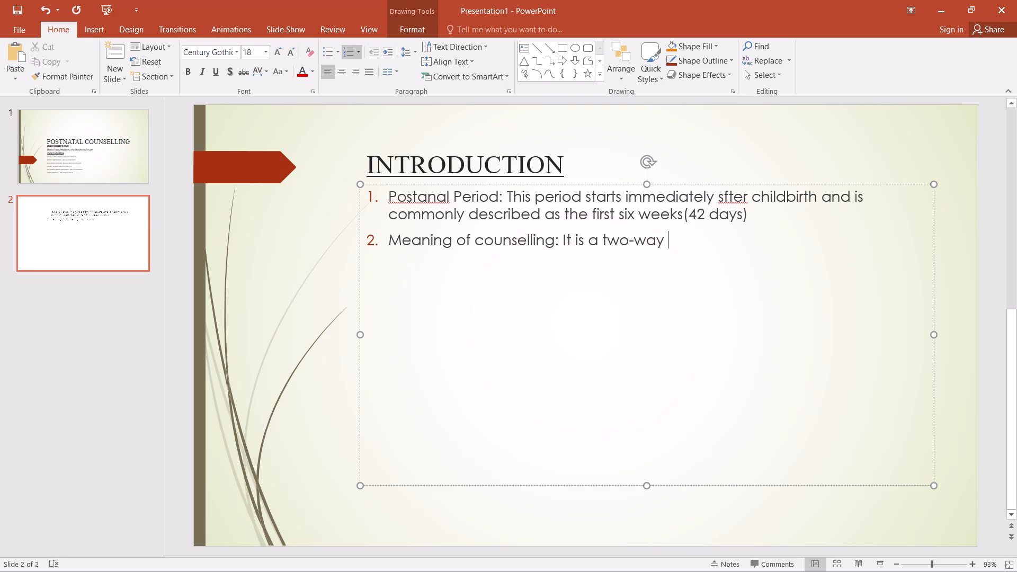
type("discus")
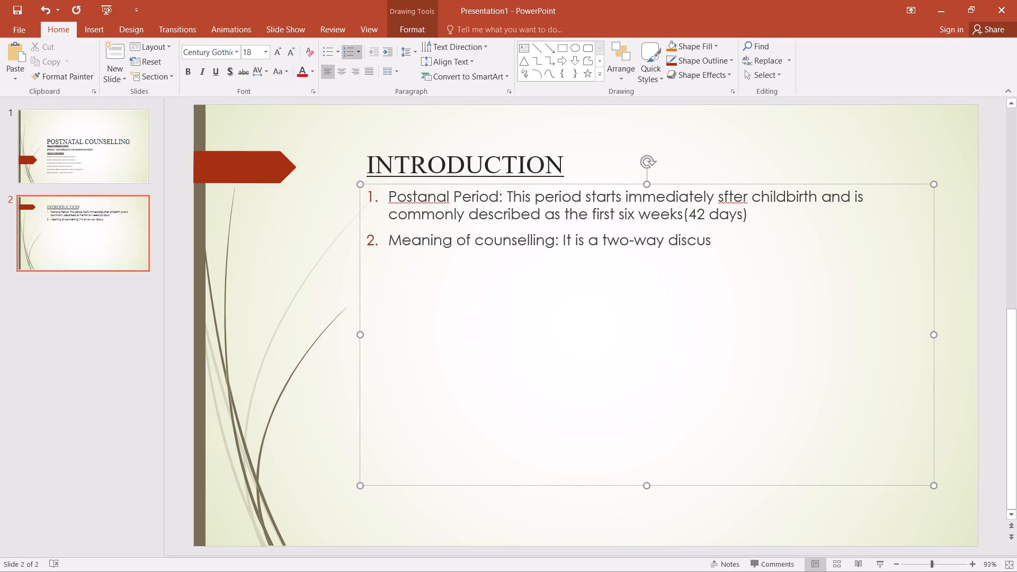
type("sion where")
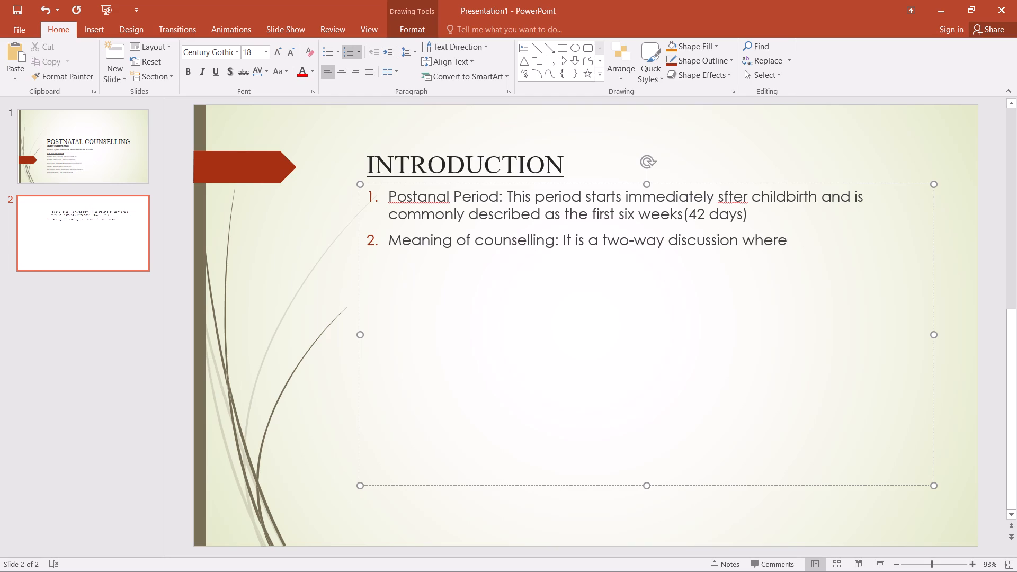
key("space")
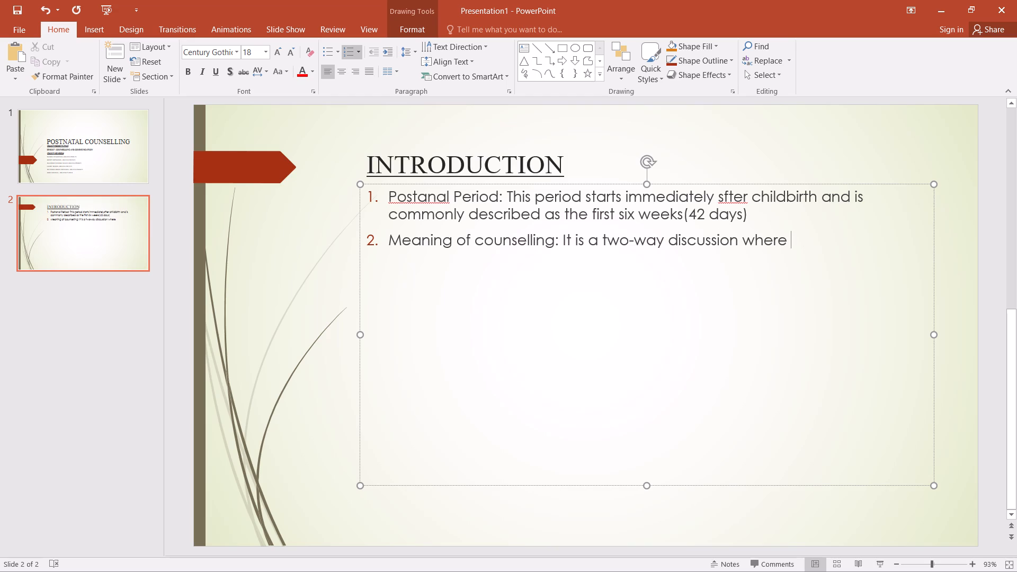
type("a health")
key("space")
type("worker gives")
key("space")
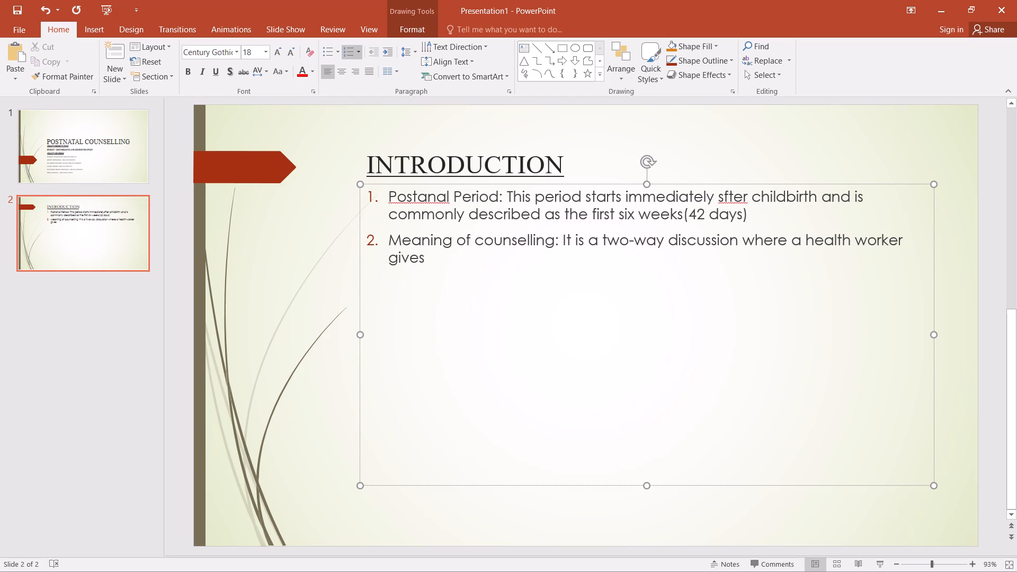
type("information")
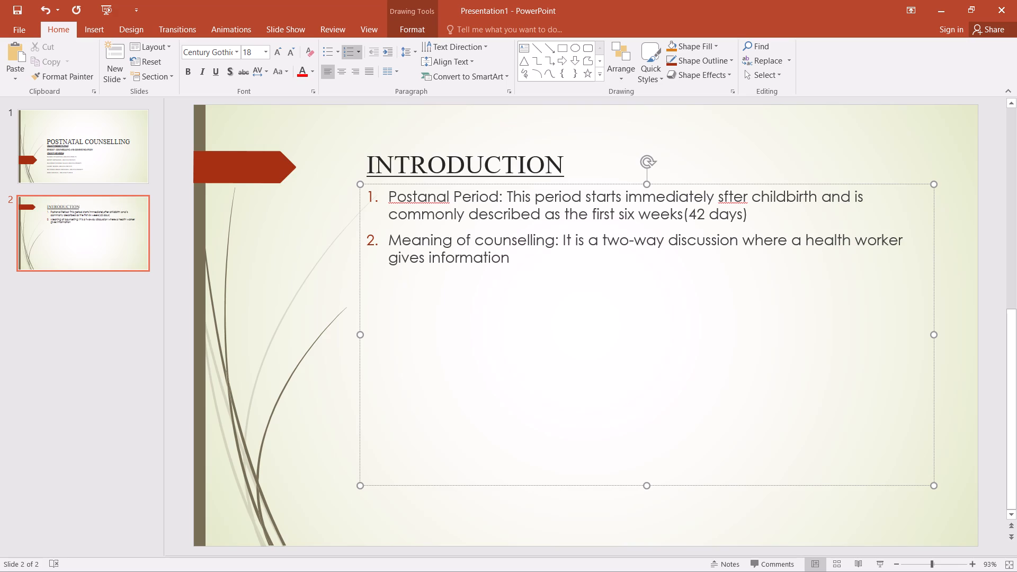
Complete the second numbered item with ", listens to concerns and supports informed decisions.".
type(", listens")
key("space")
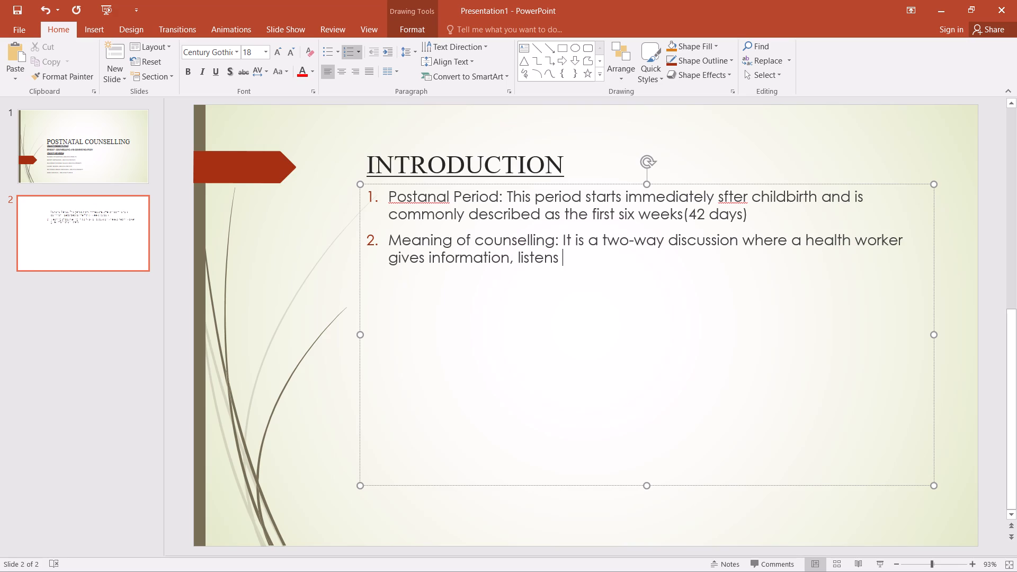
type("to concer")
type("ns")
key("space")
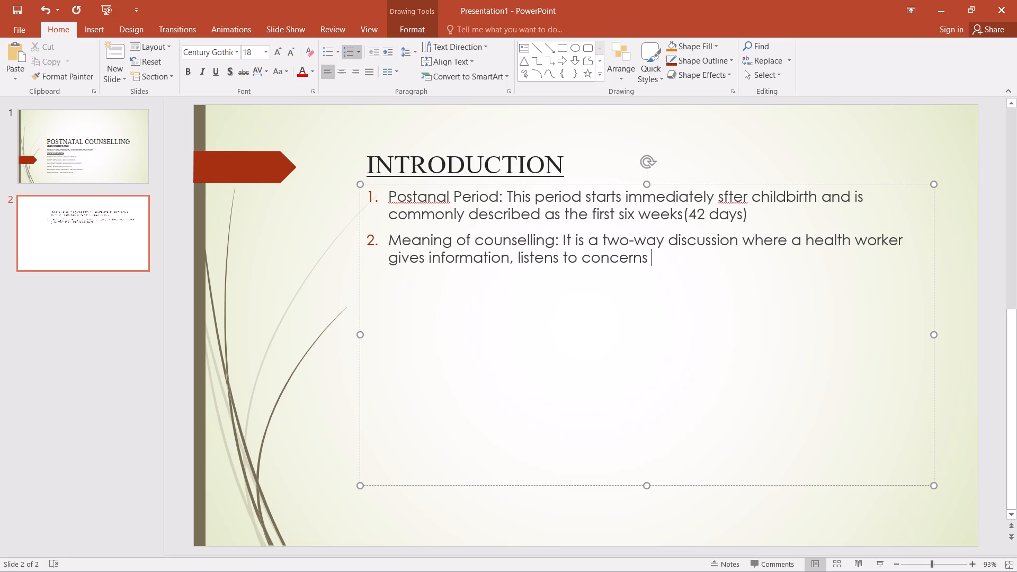
type("and supports")
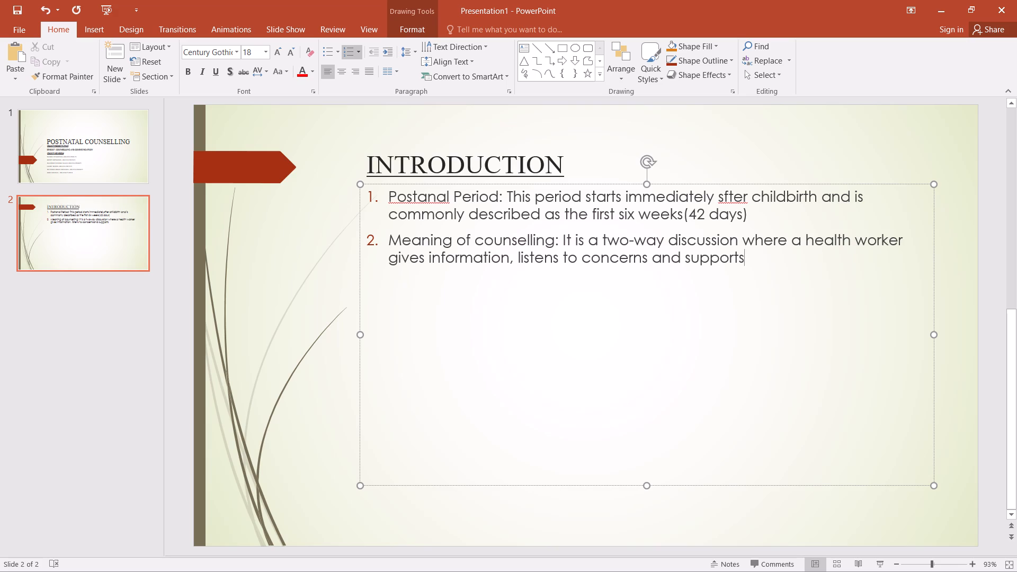
key("space")
type("informed")
key("space")
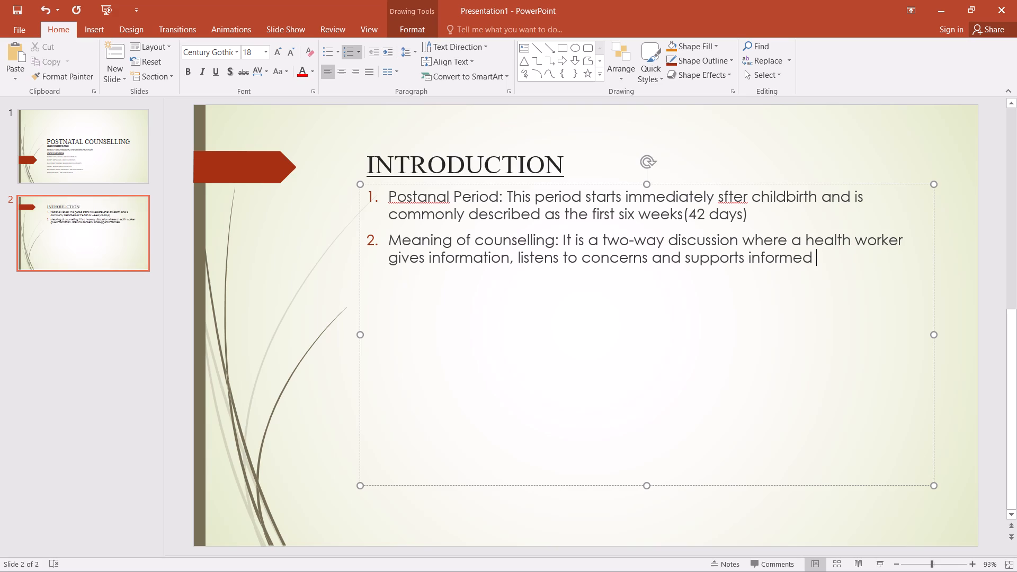
type("decision")
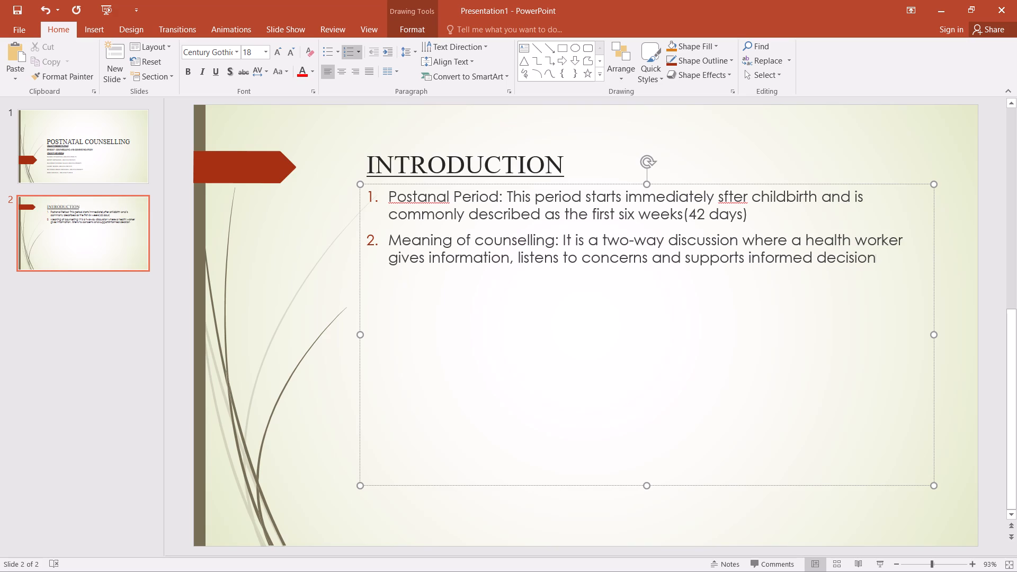
key("s")
key("period")
Add a third numbered item beginning "Main Focus: Counselling covers" below the meaning of counselling.
key("Return")
type("Main")
key("space")
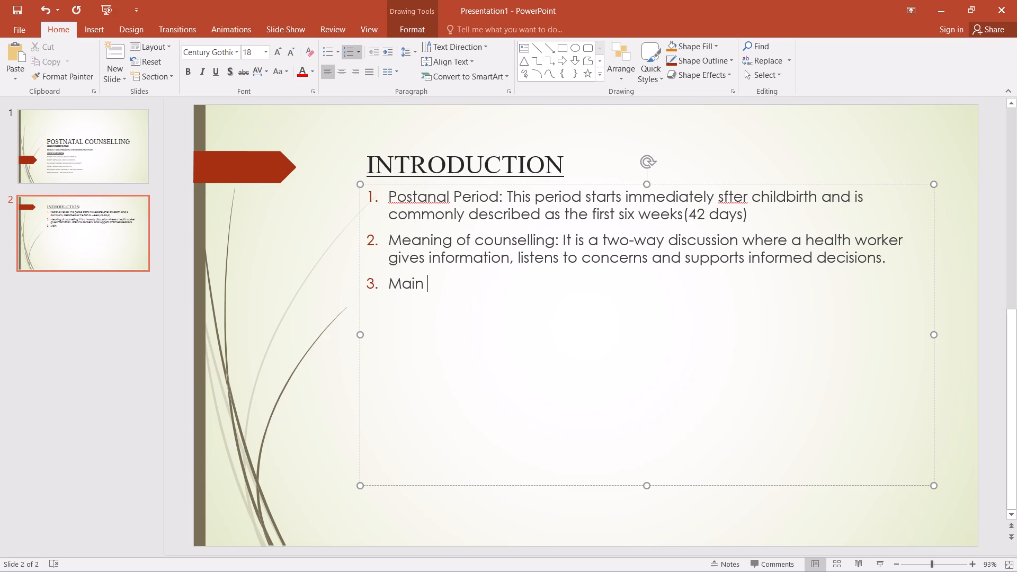
key("shift+f")
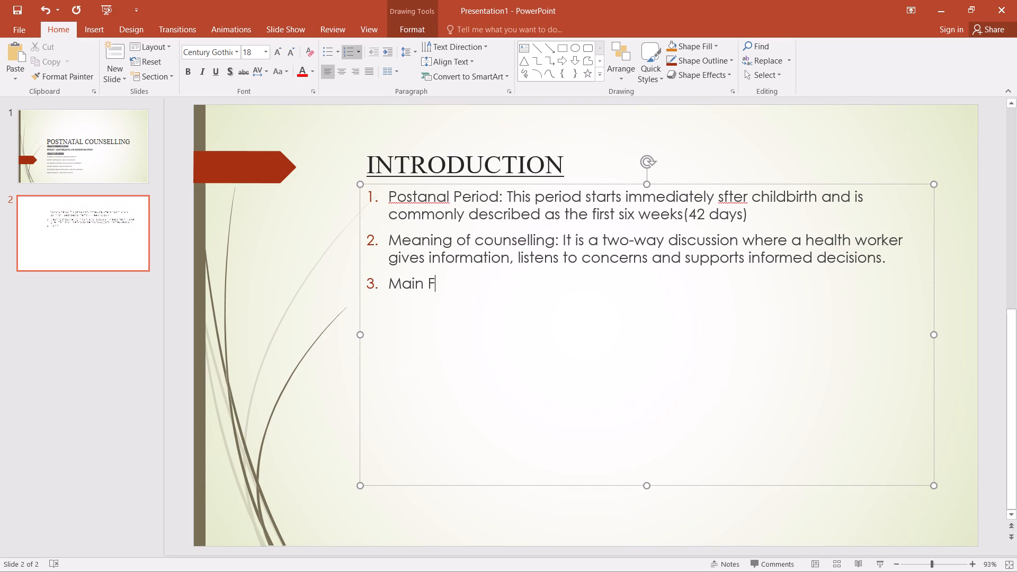
type("ocus")
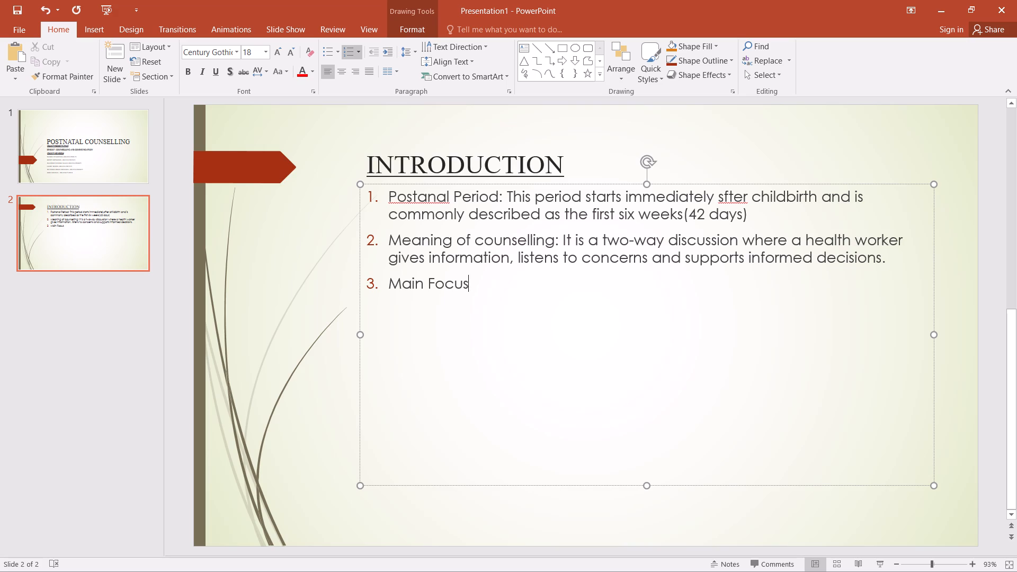
type(":")
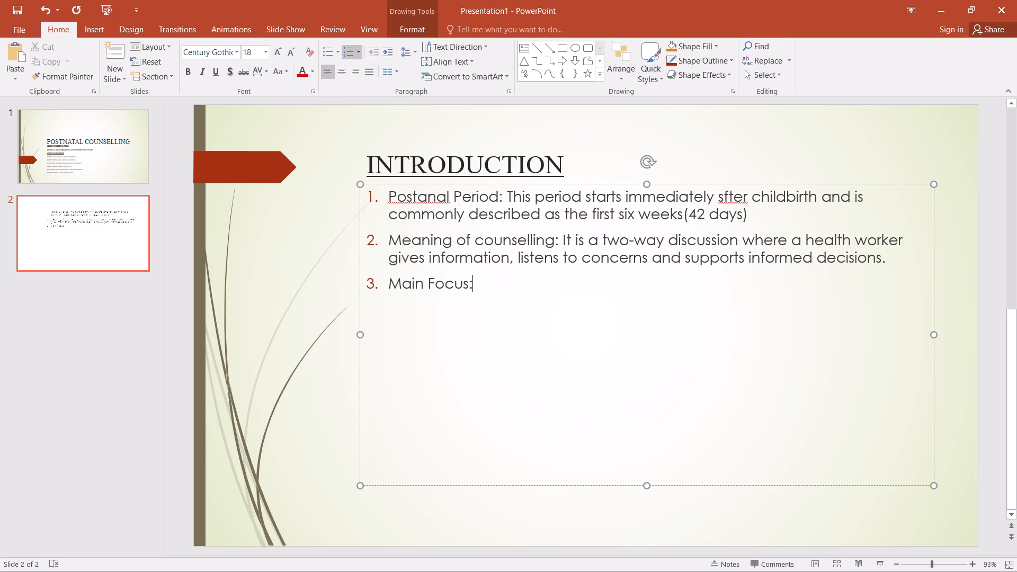
key("space")
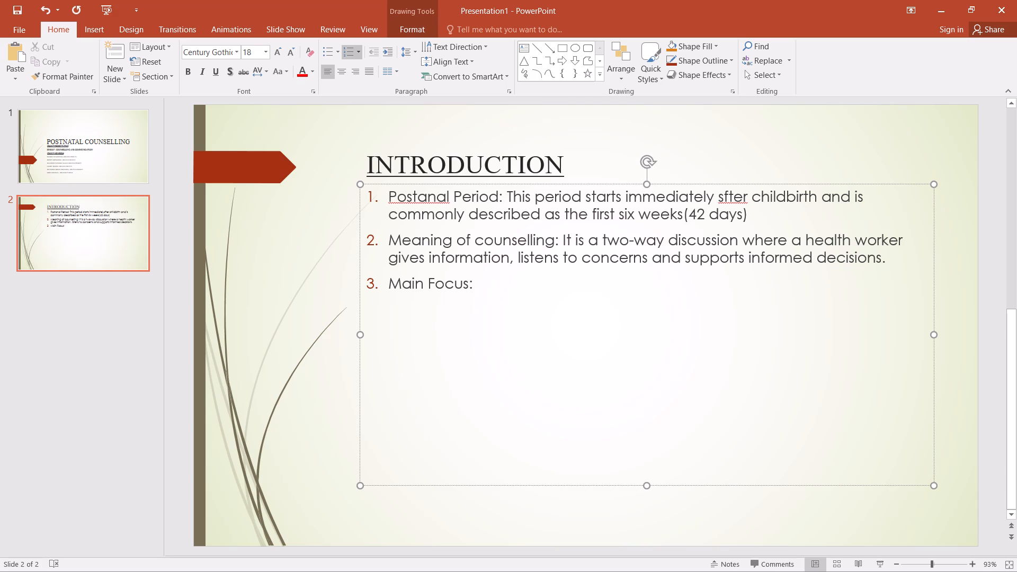
type("Counselling")
key("space")
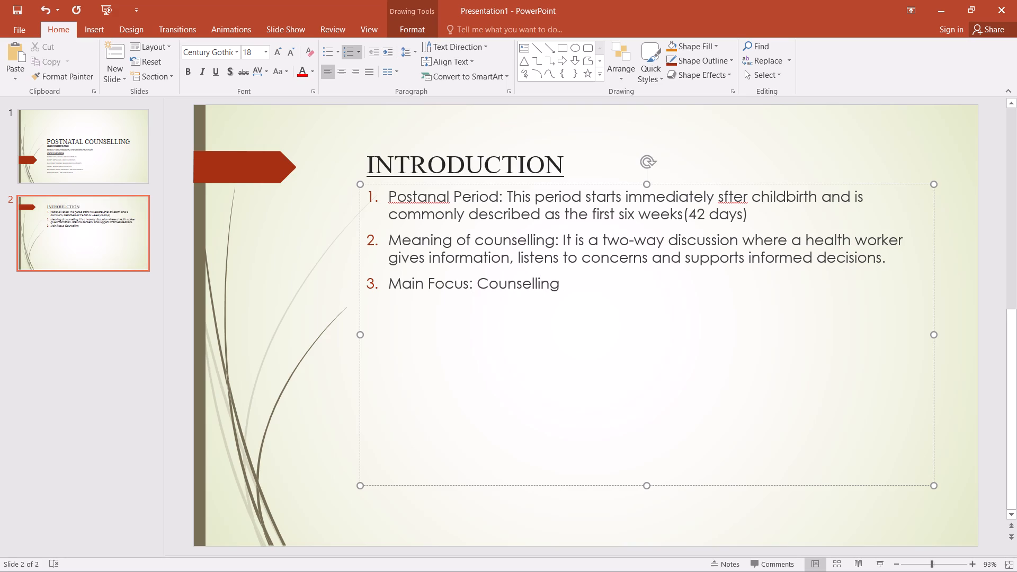
type("covers")
key("space")
Continue the third numbered item with "the mother's recovery,".
type("the")
key("space")
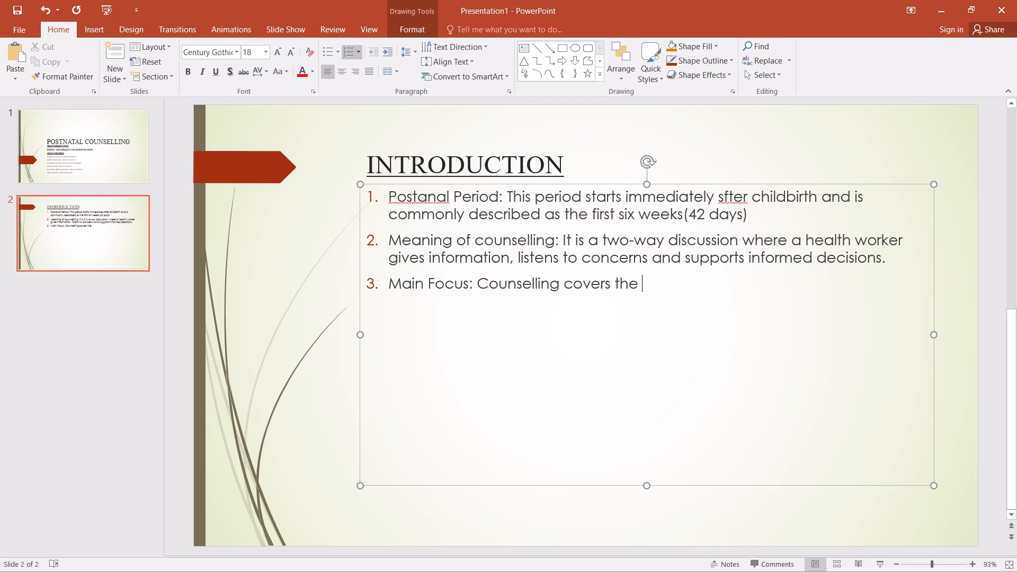
type("mother")
key("semicolon")
key("BackSpace")
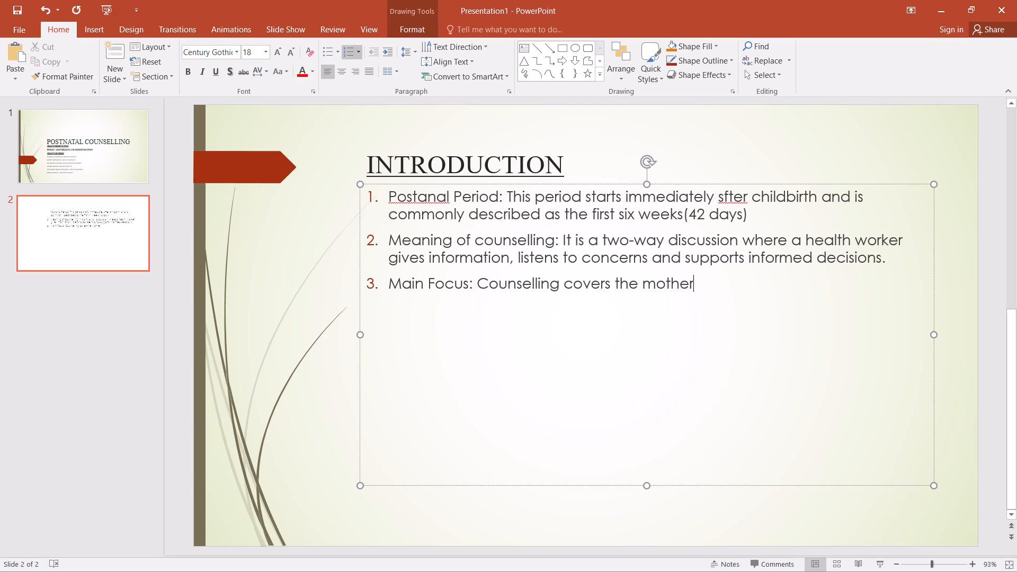
key("apostrophe")
type("s")
key("space")
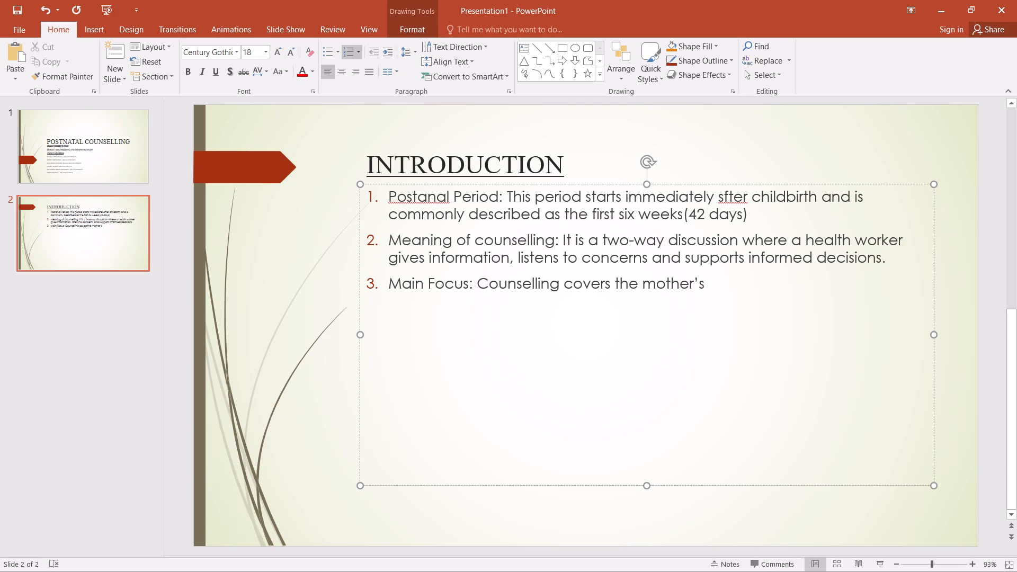
type("recovery")
key("period")
key("BackSpace")
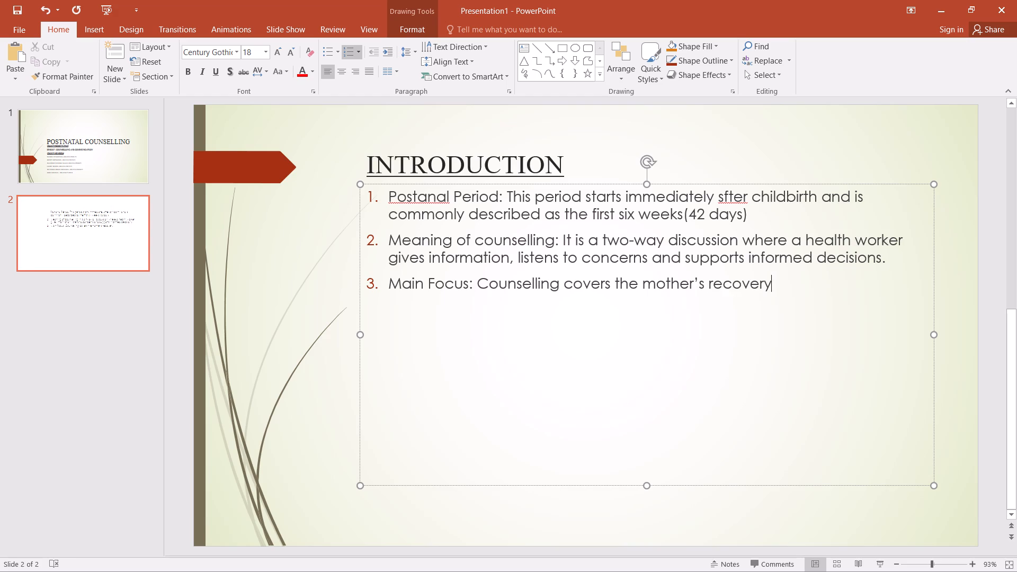
key("comma")
key("space")
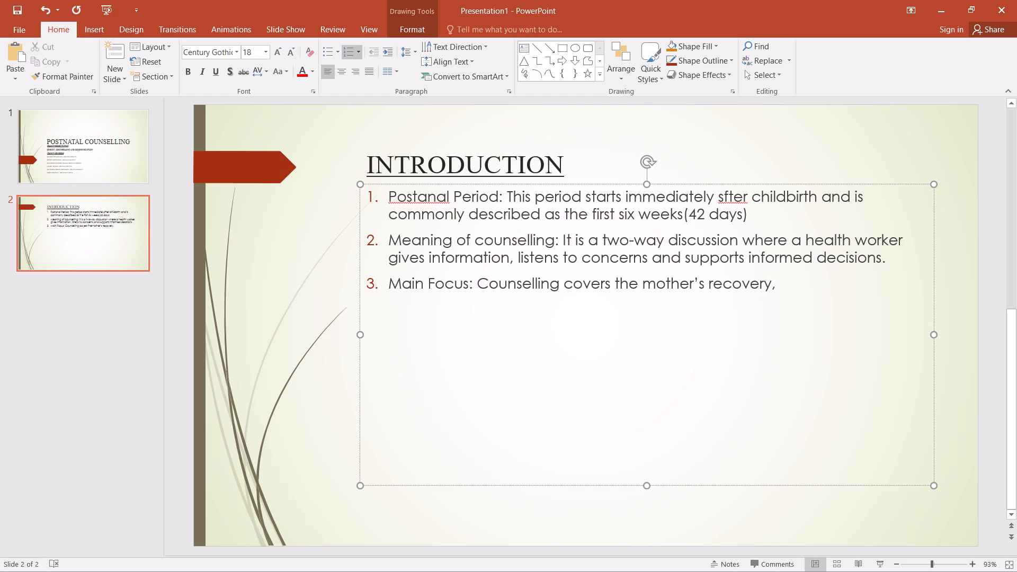
Continue the third numbered item with "the baby's wellbeing and".
type("the")
key("space")
type("bab")
key("y")
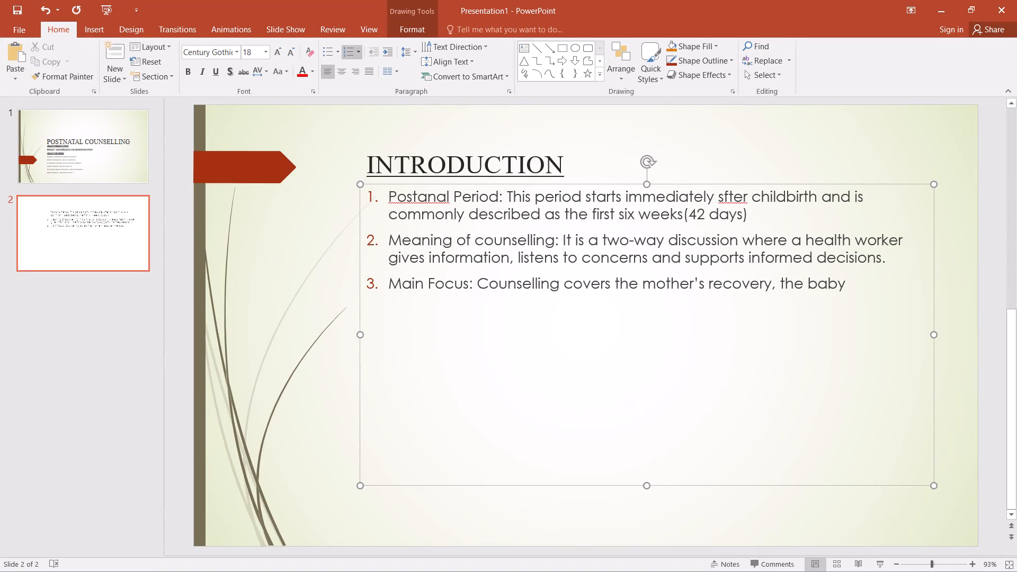
type("'s")
key("space")
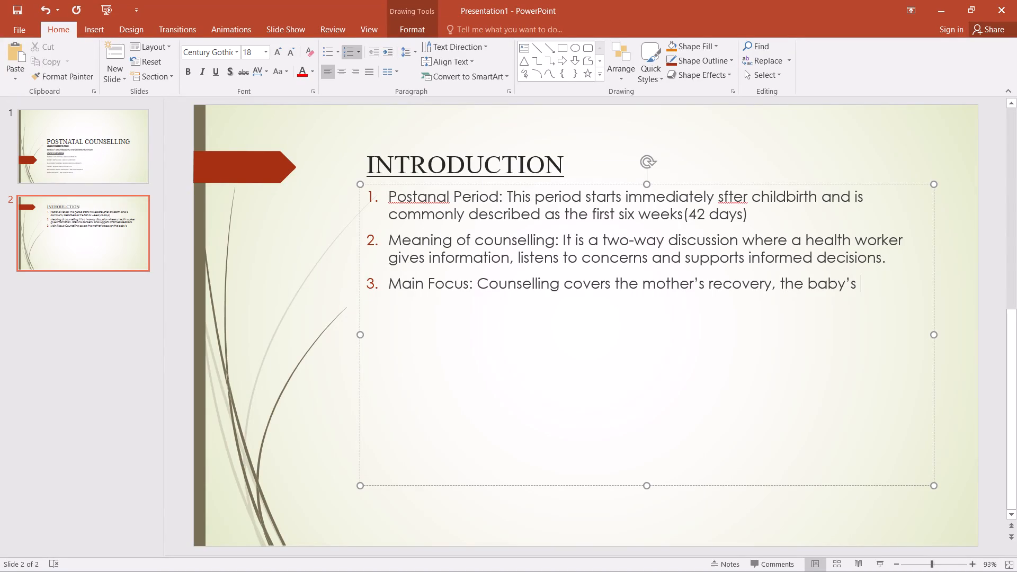
type("wellbeing")
key("space")
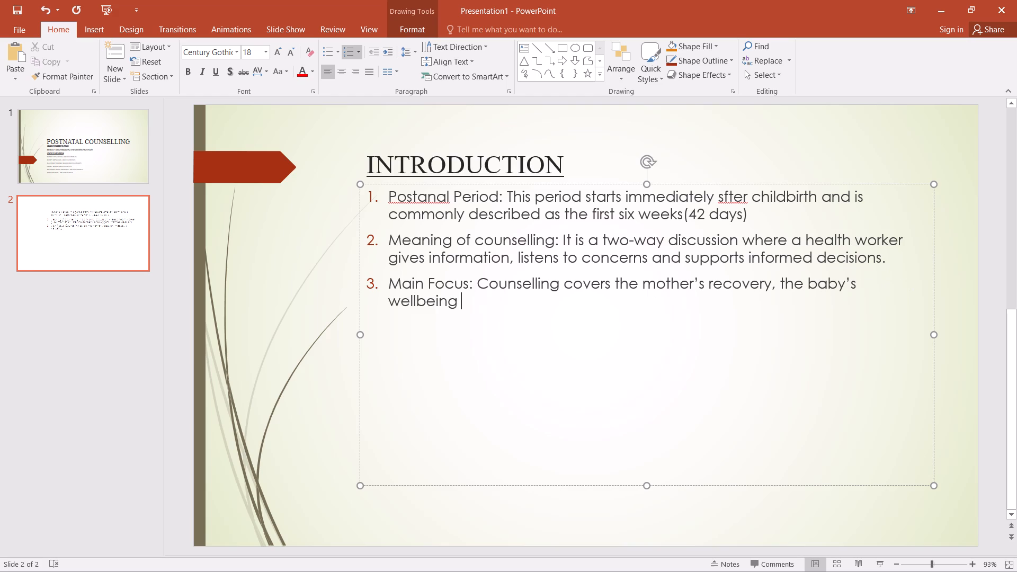
type("and the")
key("space")
key("BackSpace")
key("BackSpace")
key("BackSpace")
key("BackSpace")
key("BackSpace")
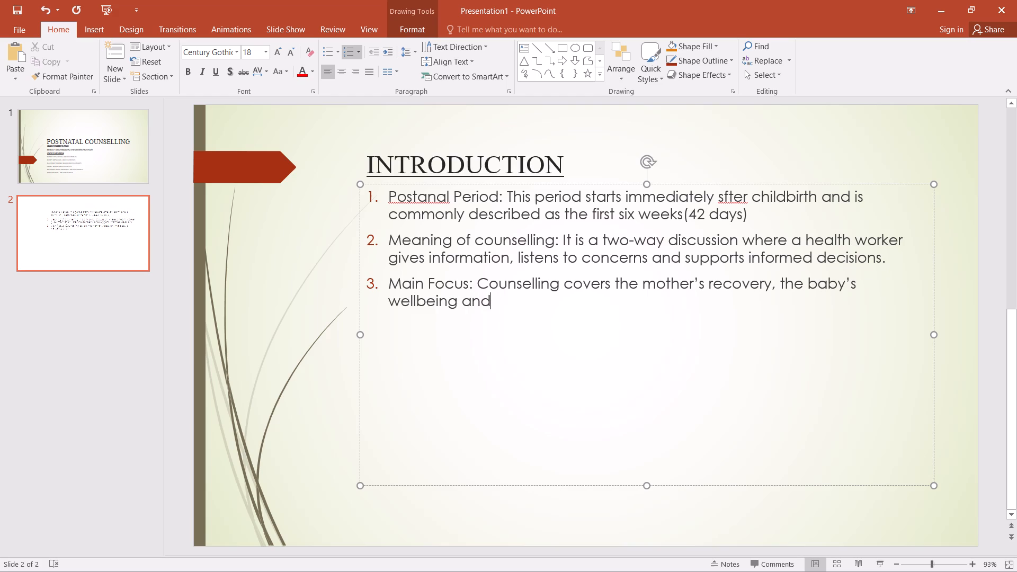
Complete the third numbered item with "ways of recognizing problems easily.".
key("space")
type("ways")
key("space")
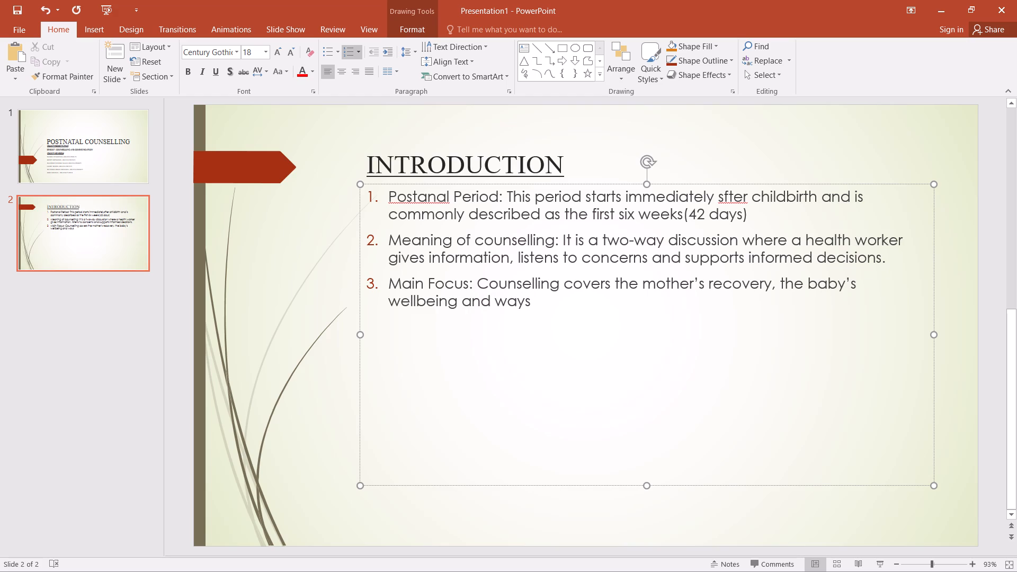
type("of")
key("space")
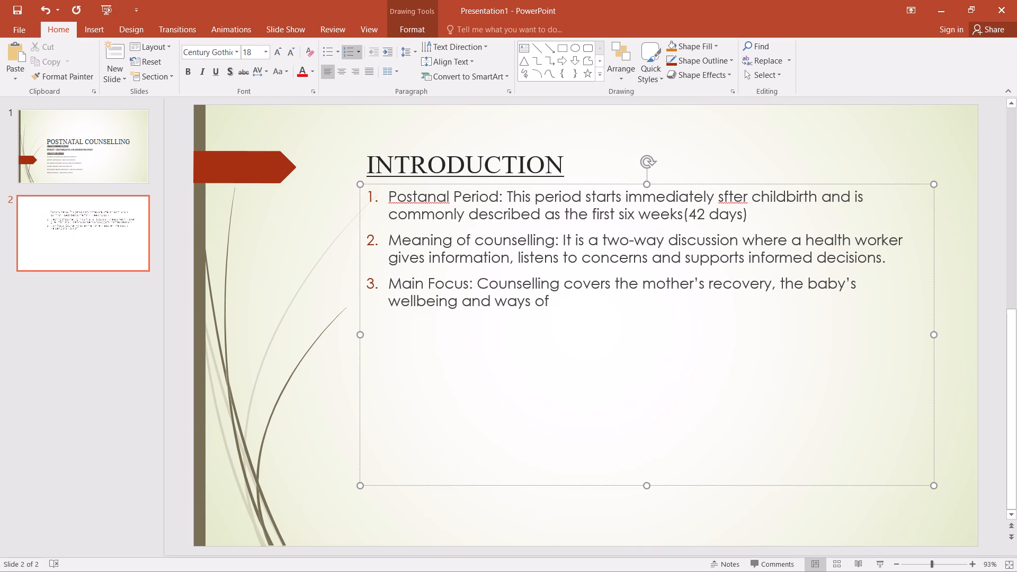
type("recognisi")
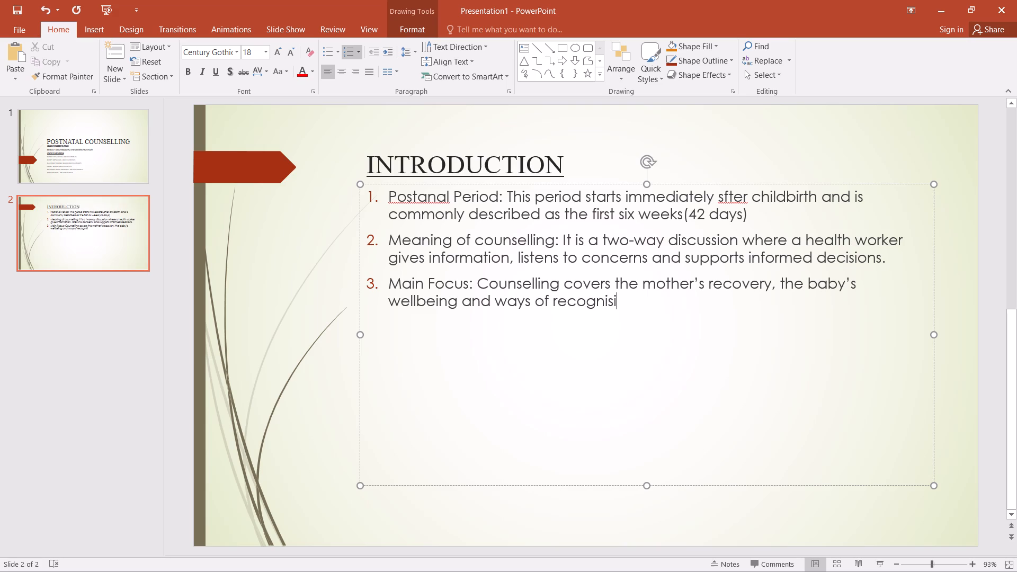
type("ng")
key("space")
type("prob;")
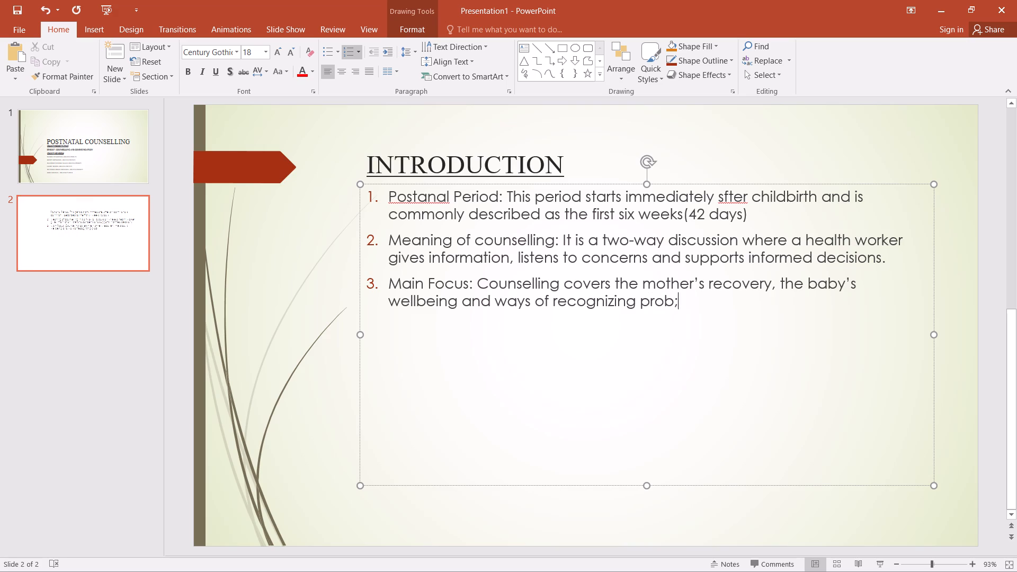
key("BackSpace")
type("lems easily")
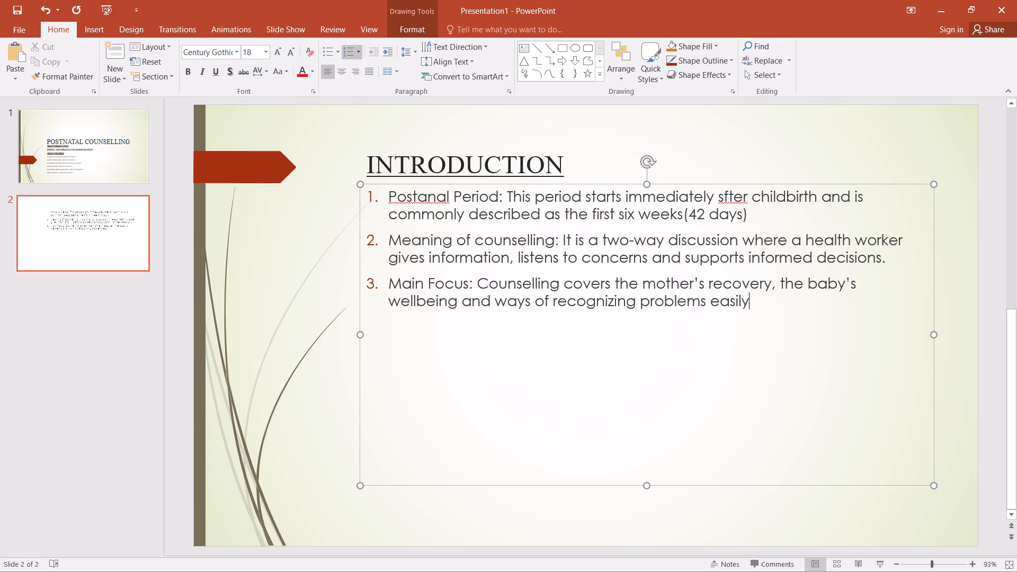
key("period")
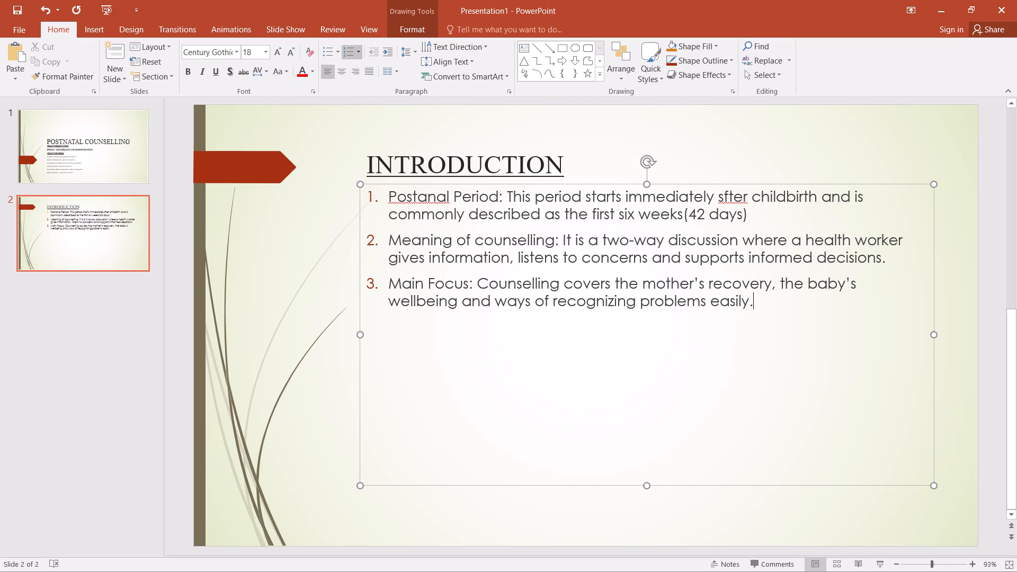
Format all three numbered items on the INTRODUCTION slide in Times New Roman at size 20.
left_click_drag(775, 309, 424, 199)
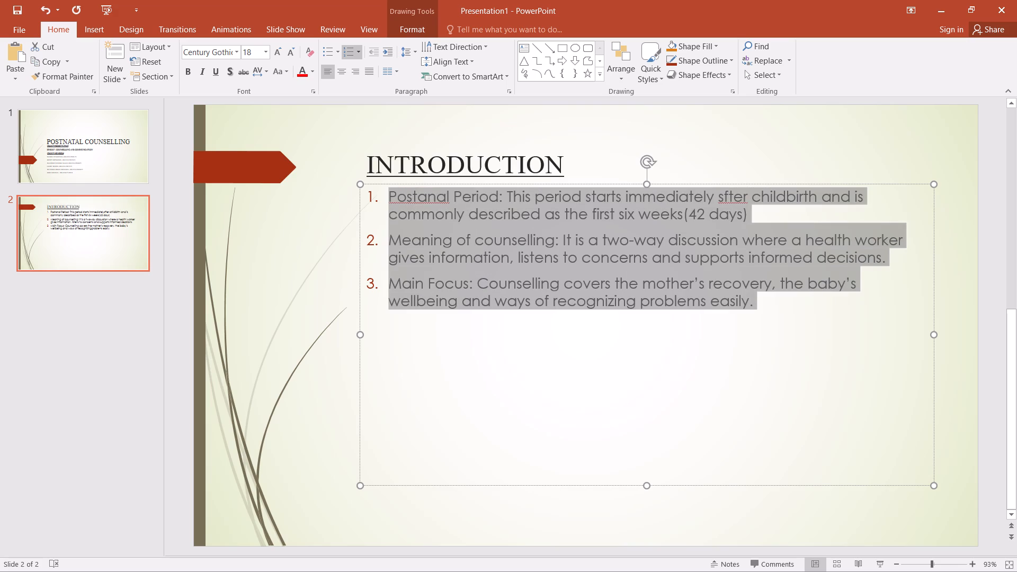
left_click_drag(424, 199, 423, 198)
left_click(459, 163)
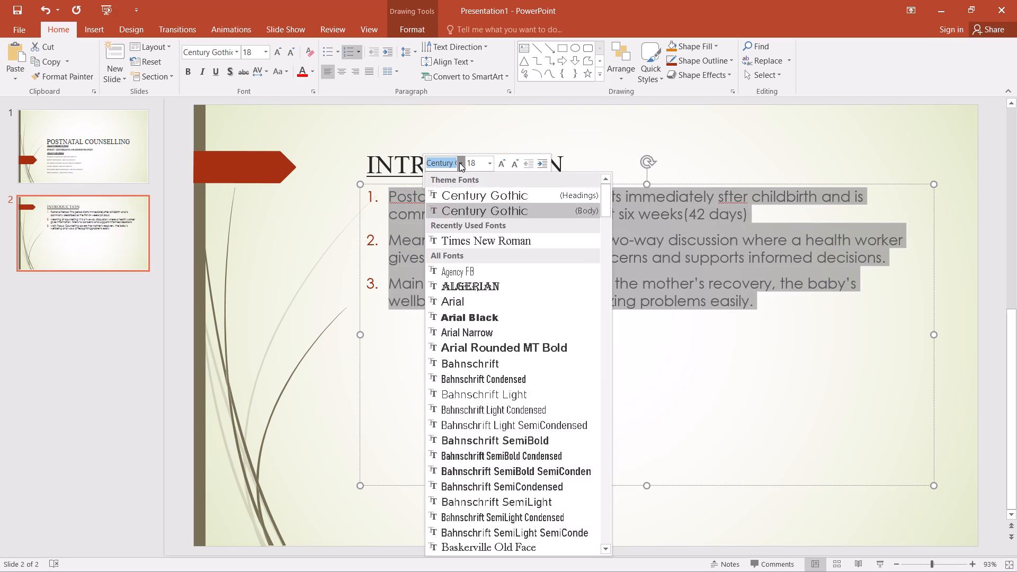
left_click(468, 242)
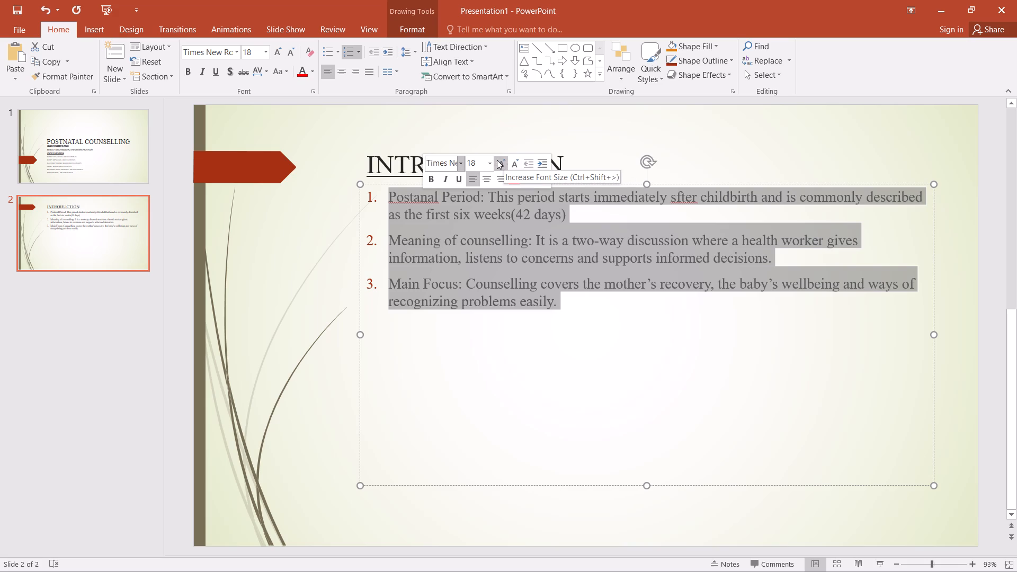
left_click(499, 160)
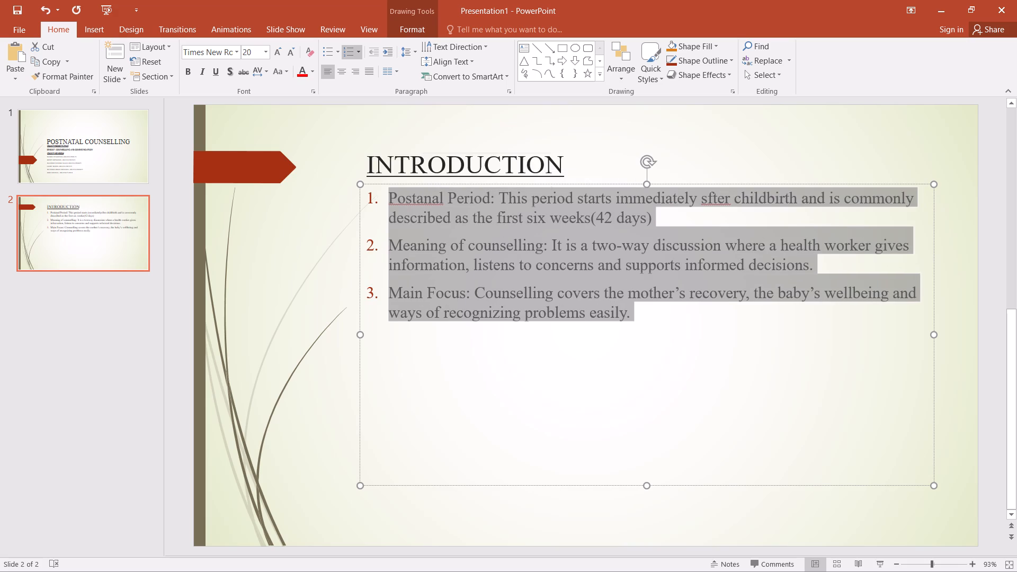
left_click(617, 439)
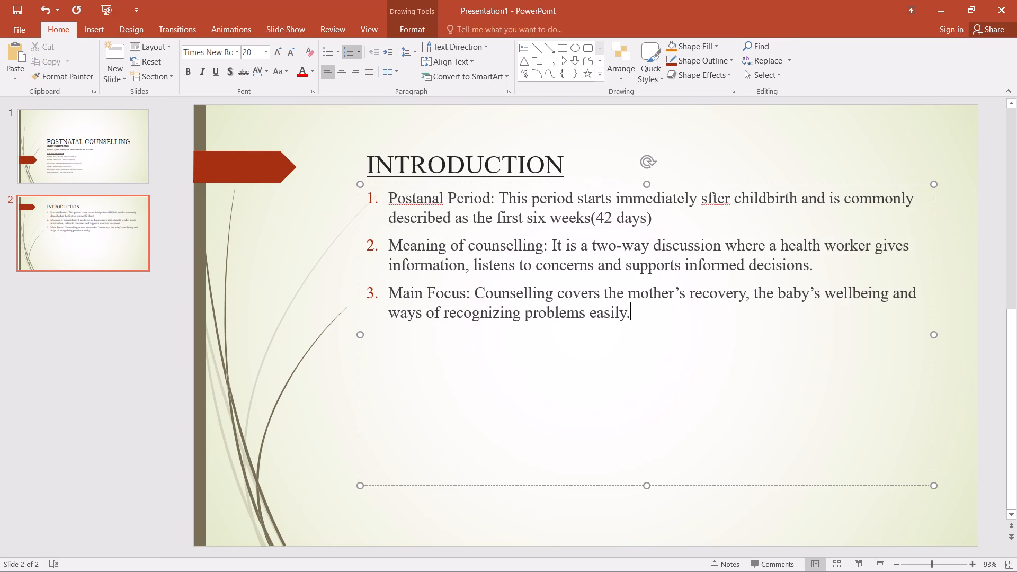
Bold the lead-in labels "Main Focus:", "Meaning of counselling:" and "Postanal Period:" in the numbered list.
left_click_drag(470, 292, 438, 293)
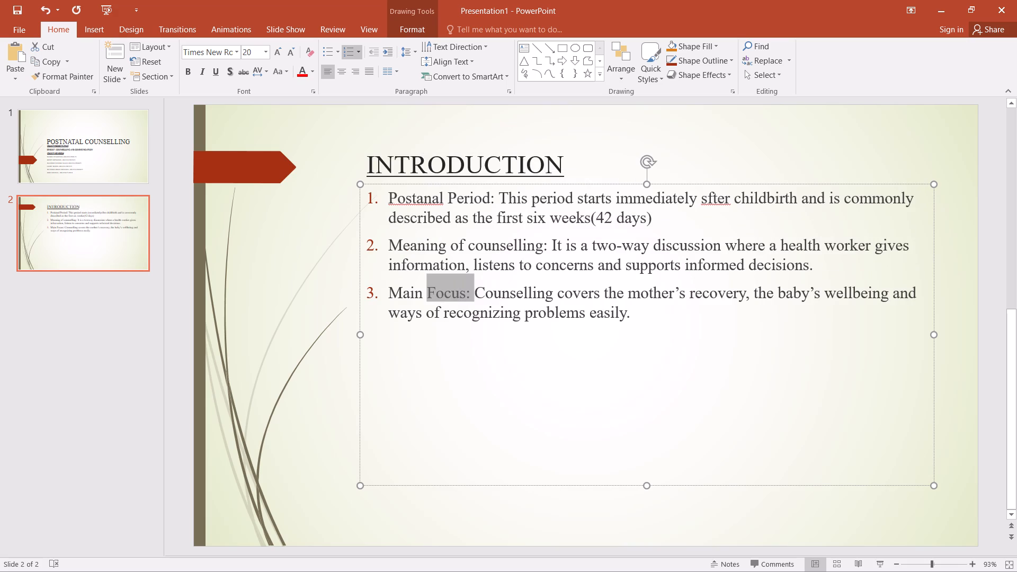
left_click_drag(438, 293, 408, 294)
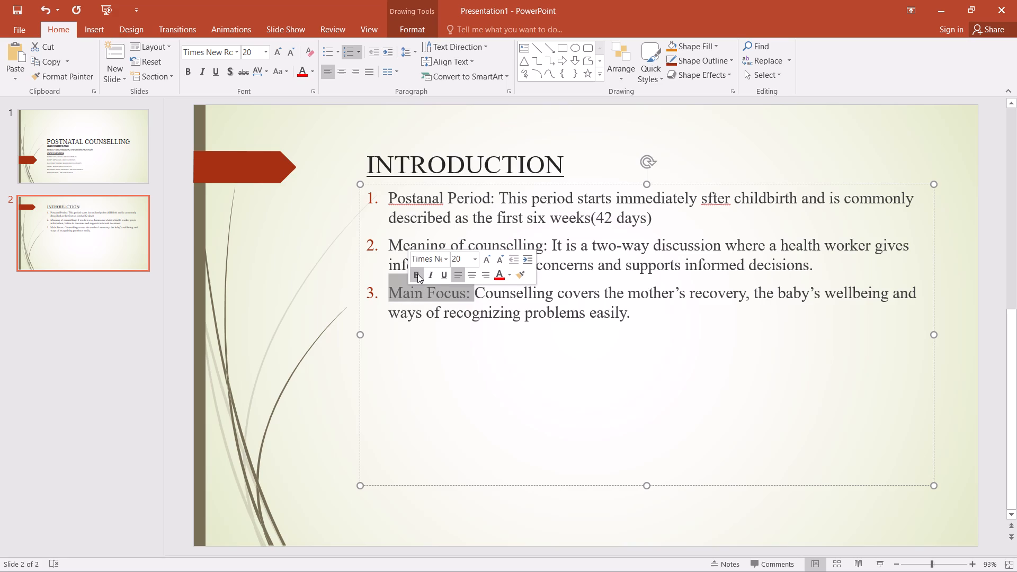
left_click(417, 274)
left_click(457, 349)
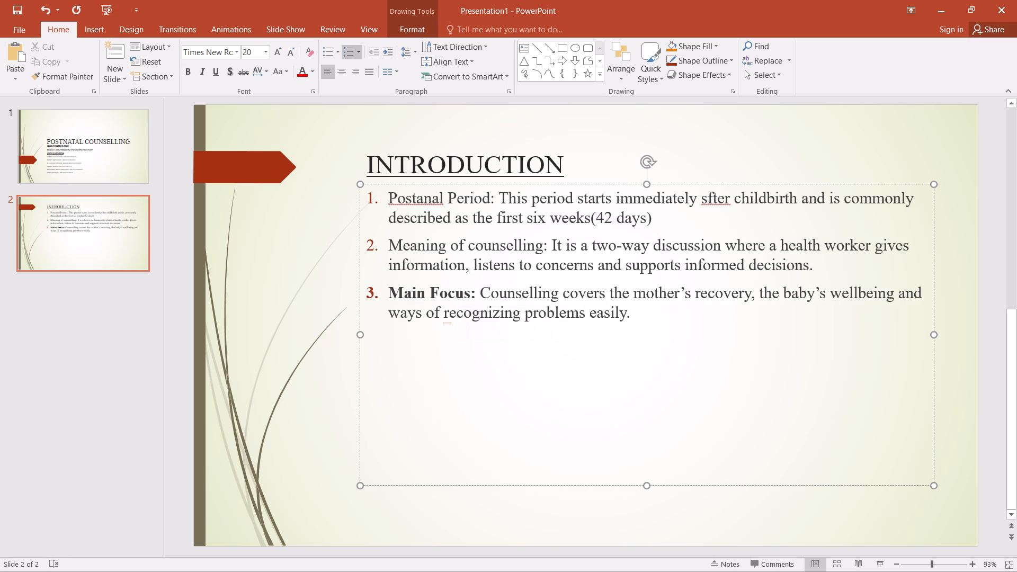
left_click_drag(547, 242, 459, 253)
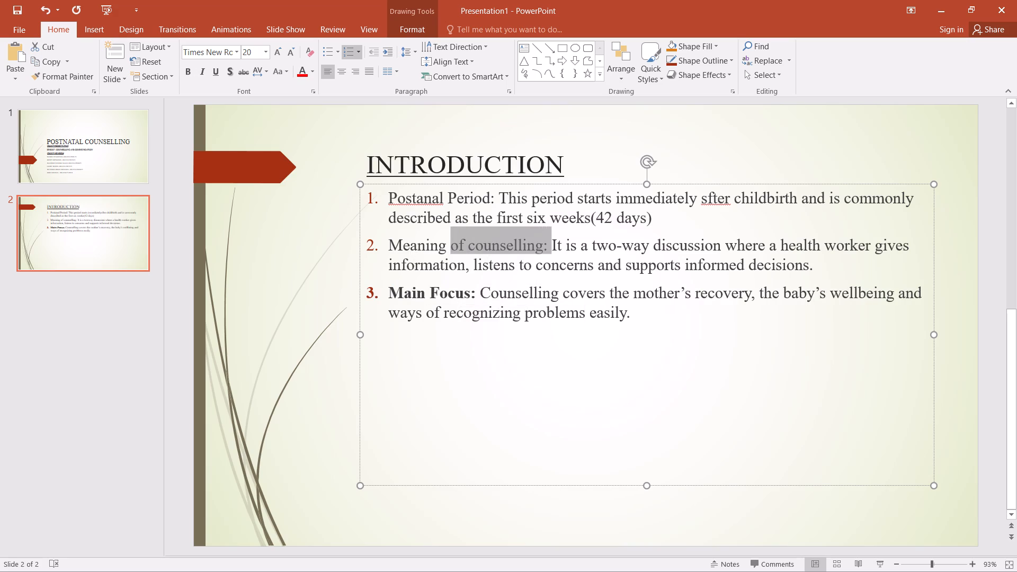
left_click_drag(459, 253, 426, 252)
left_click(438, 232)
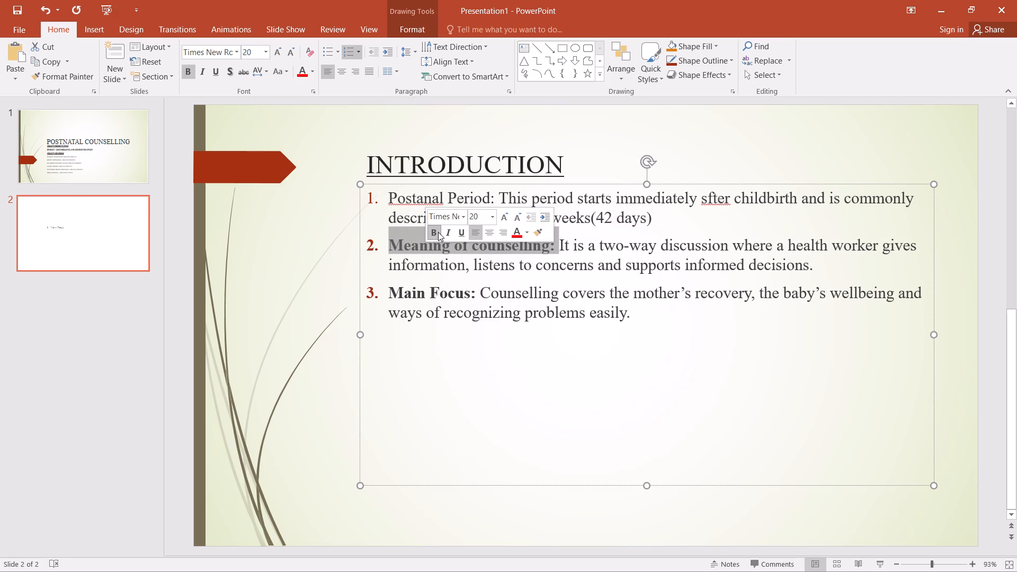
left_click(495, 196)
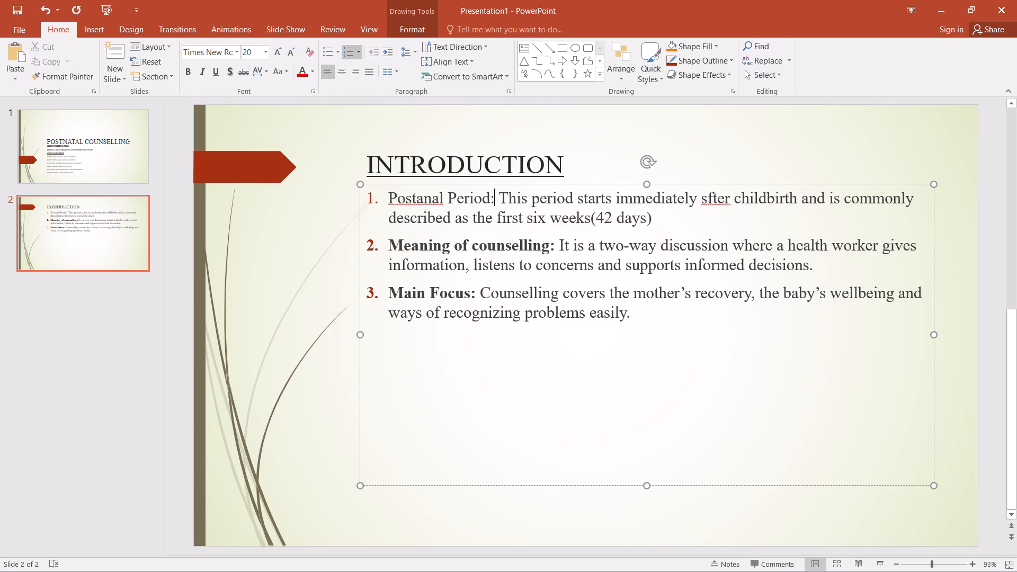
left_click_drag(495, 196, 418, 204)
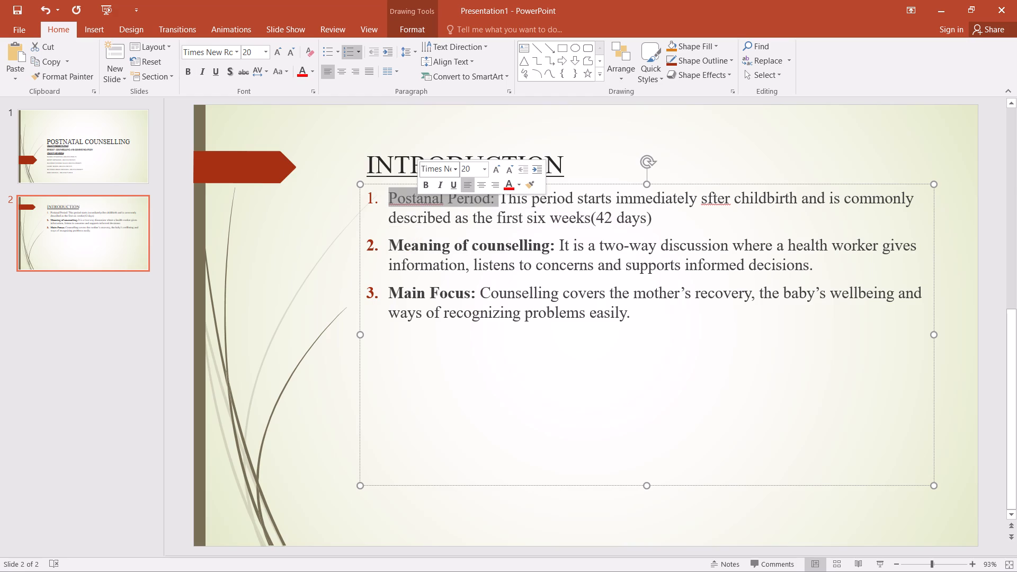
left_click(425, 181)
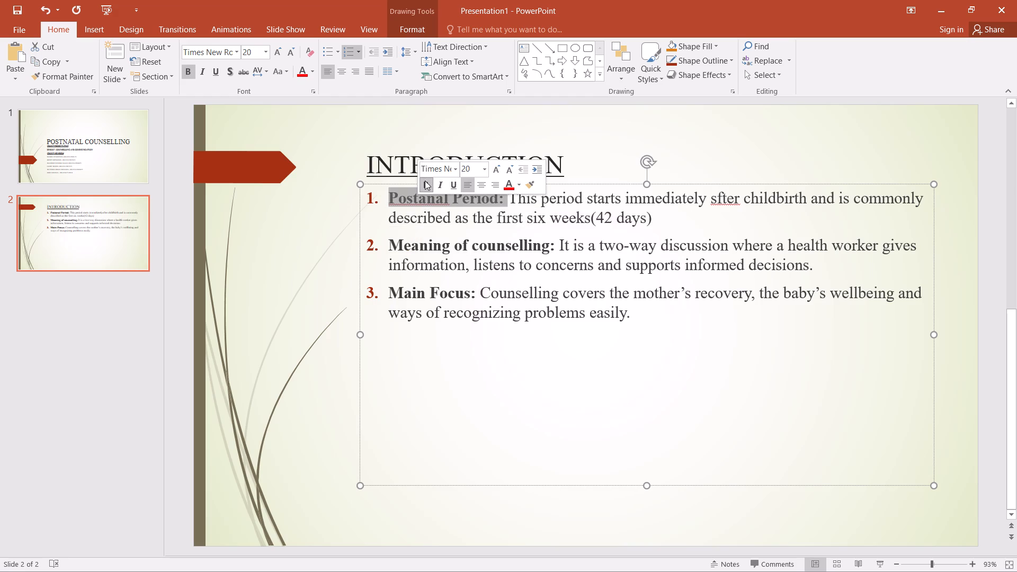
left_click(530, 449)
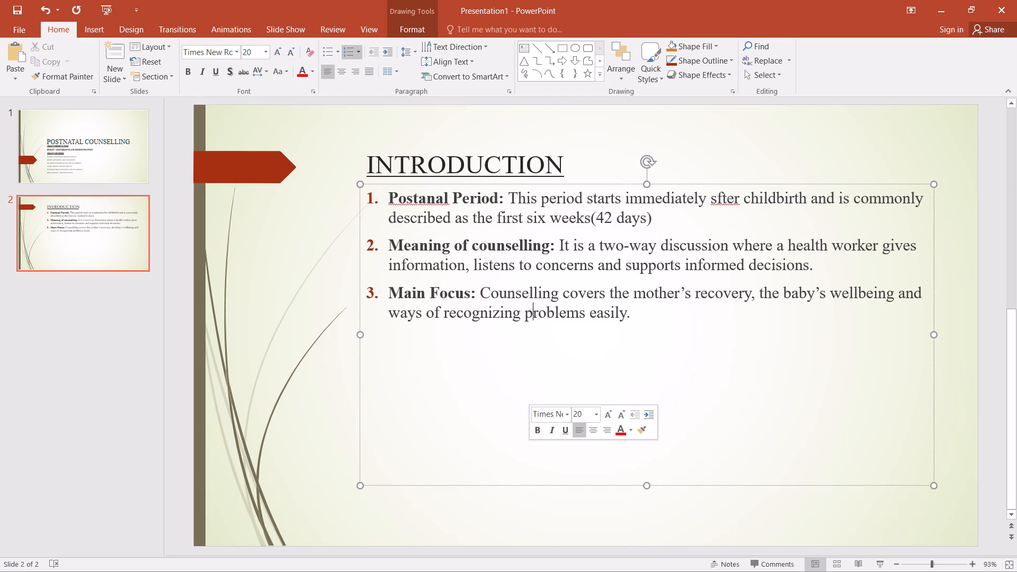
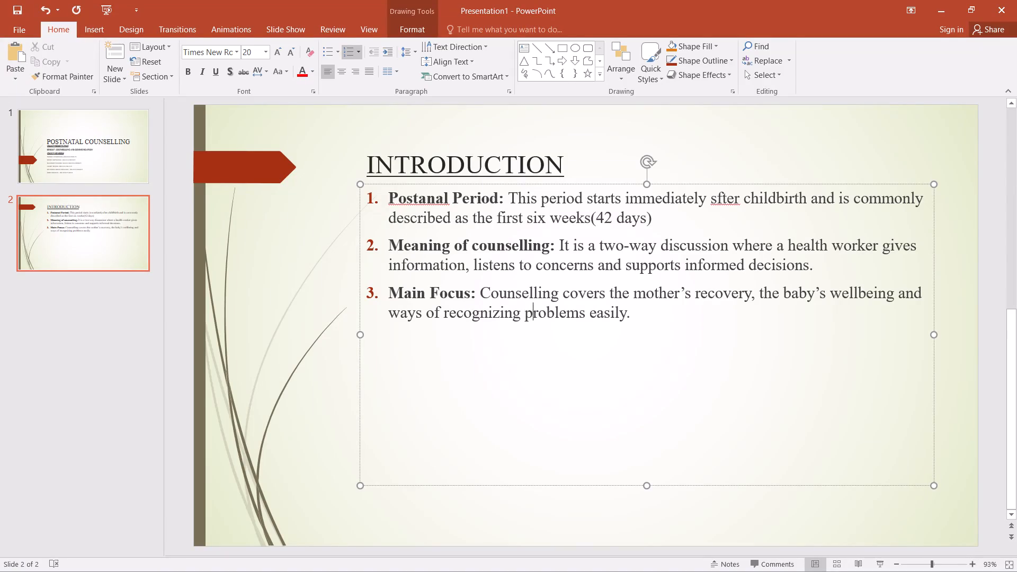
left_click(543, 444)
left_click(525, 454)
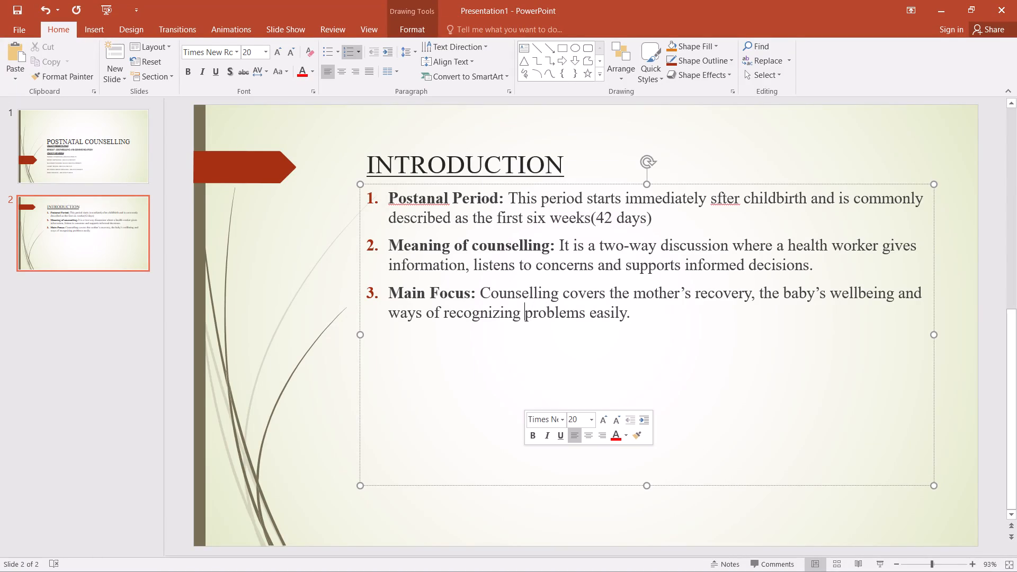
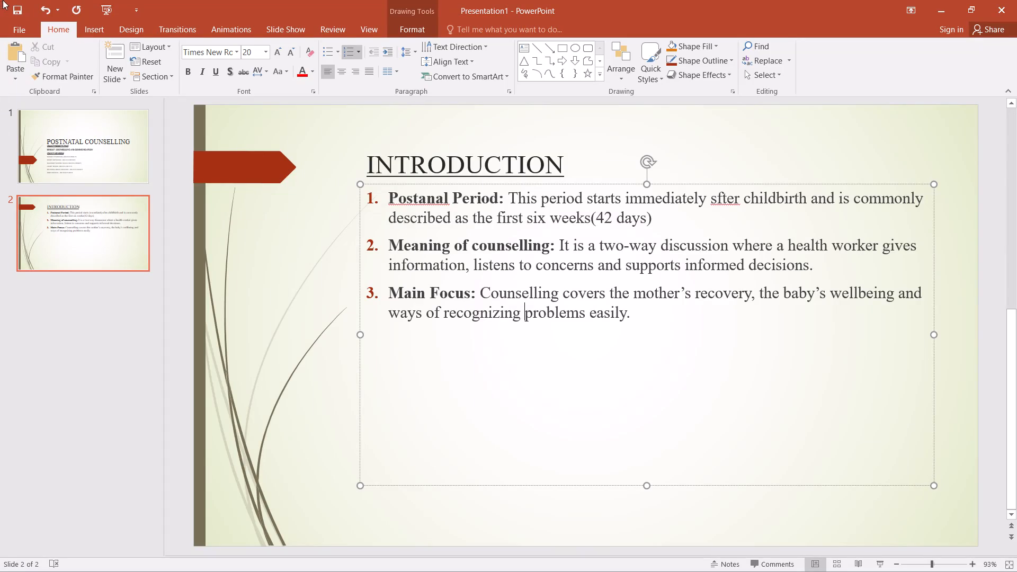
Add a new Title and Content slide after the INTRODUCTION slide.
left_click(96, 25)
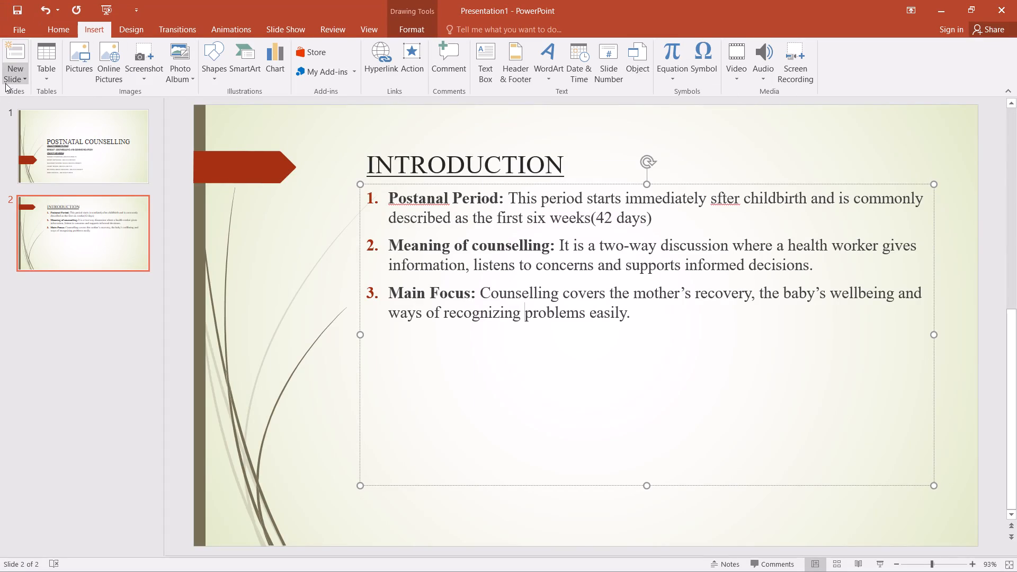
left_click(5, 83)
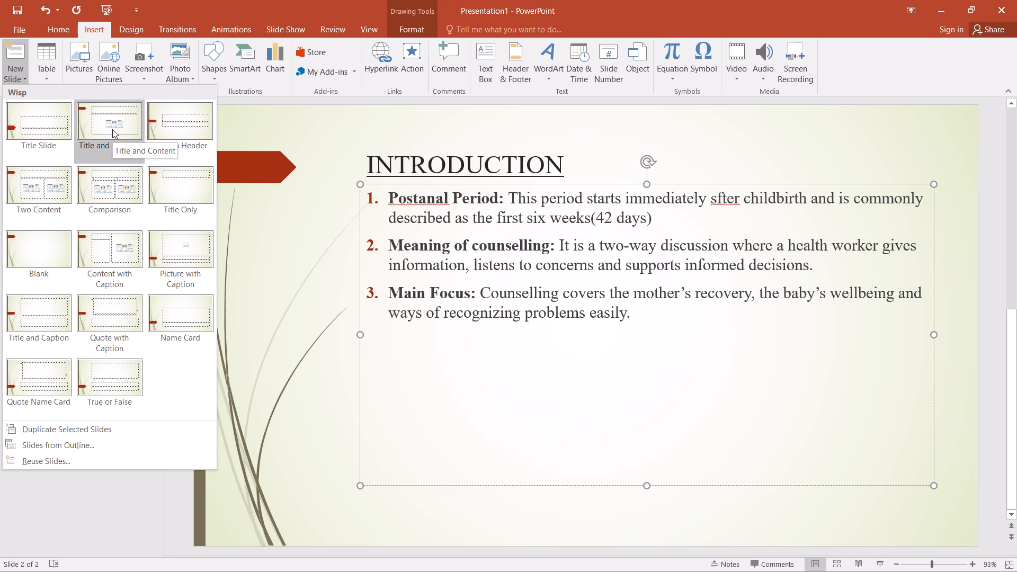
left_click(112, 129)
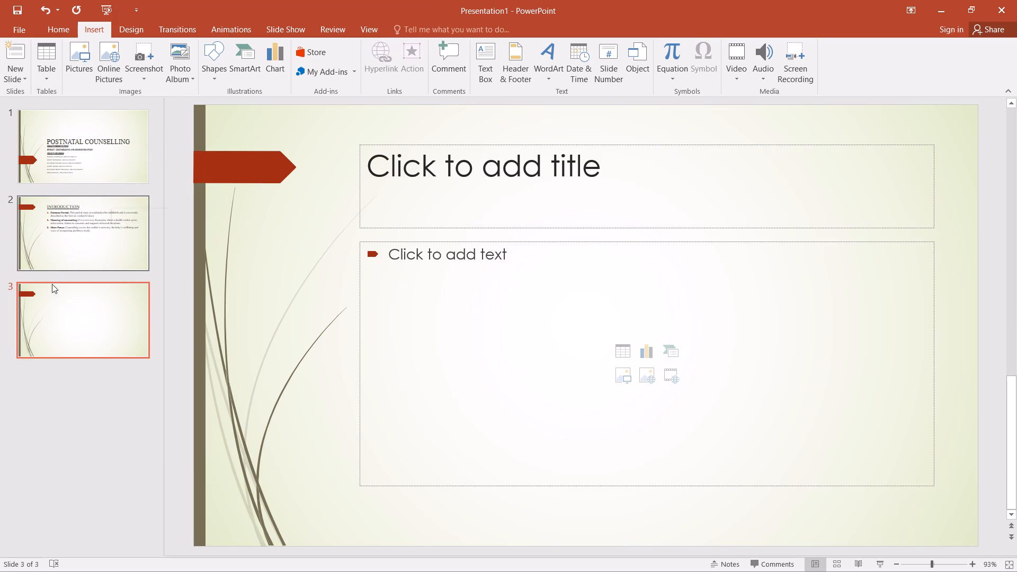
left_click(46, 298)
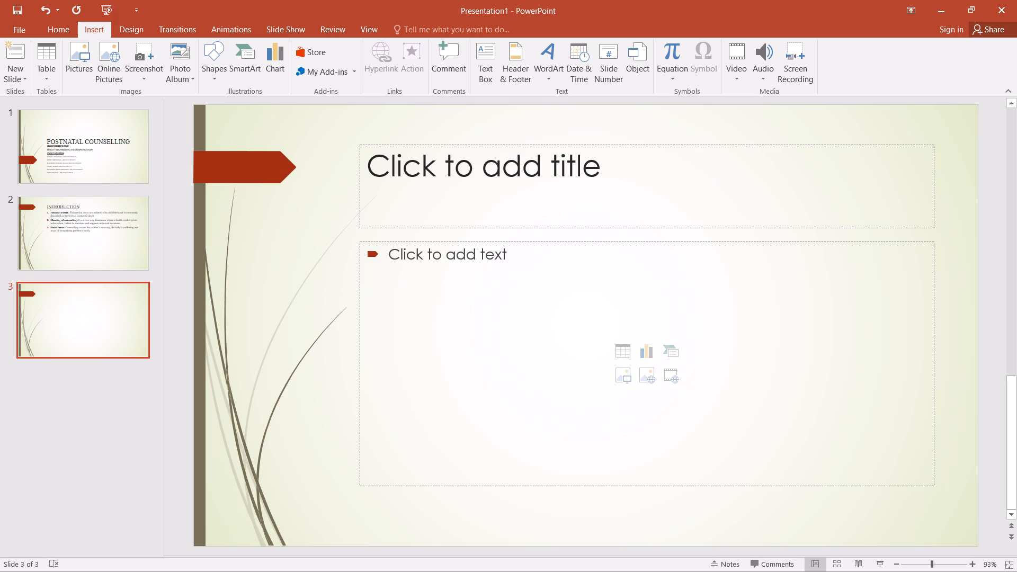
Enter "Importance of Postonal" as the title of the new third slide.
left_click(397, 193)
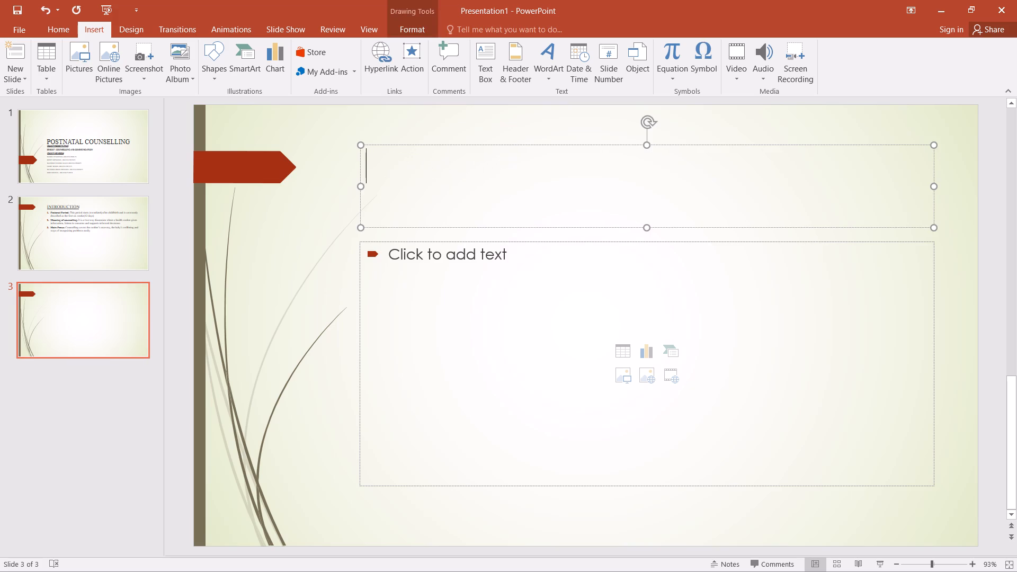
type("Importance")
key("space")
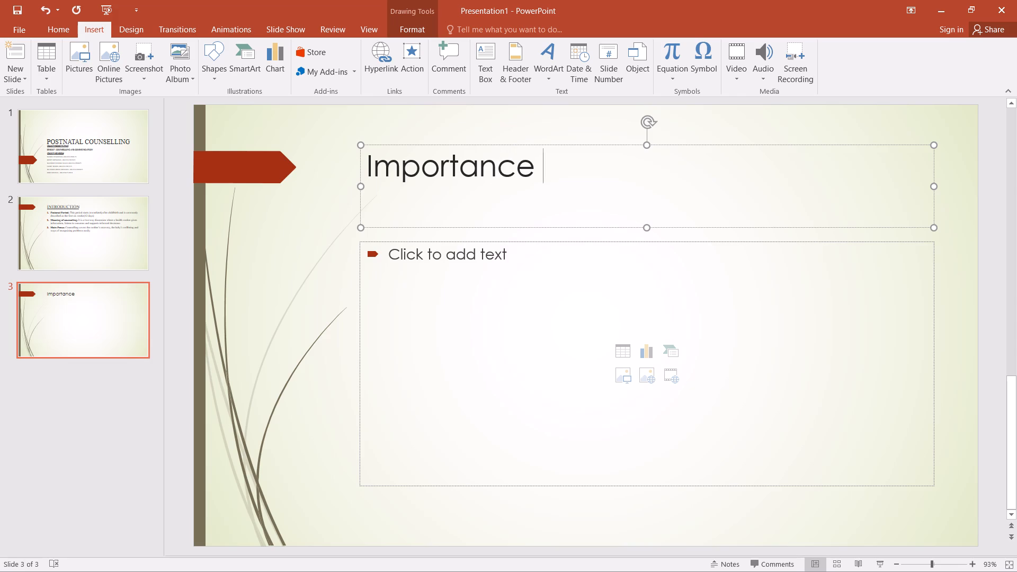
type("of")
key("space")
type("Postona,")
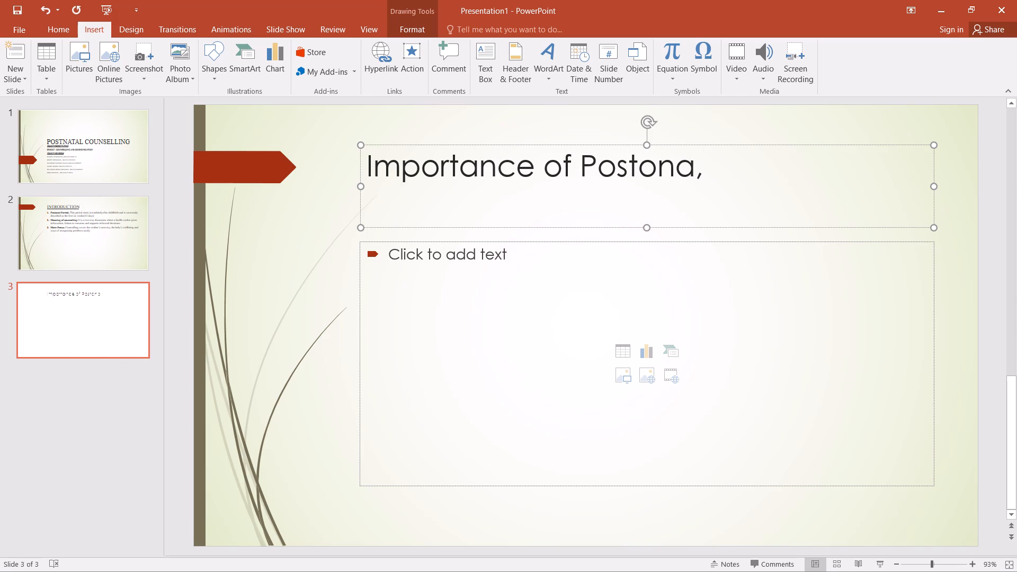
key("BackSpace")
key("BackSpace")
type("al")
key("space")
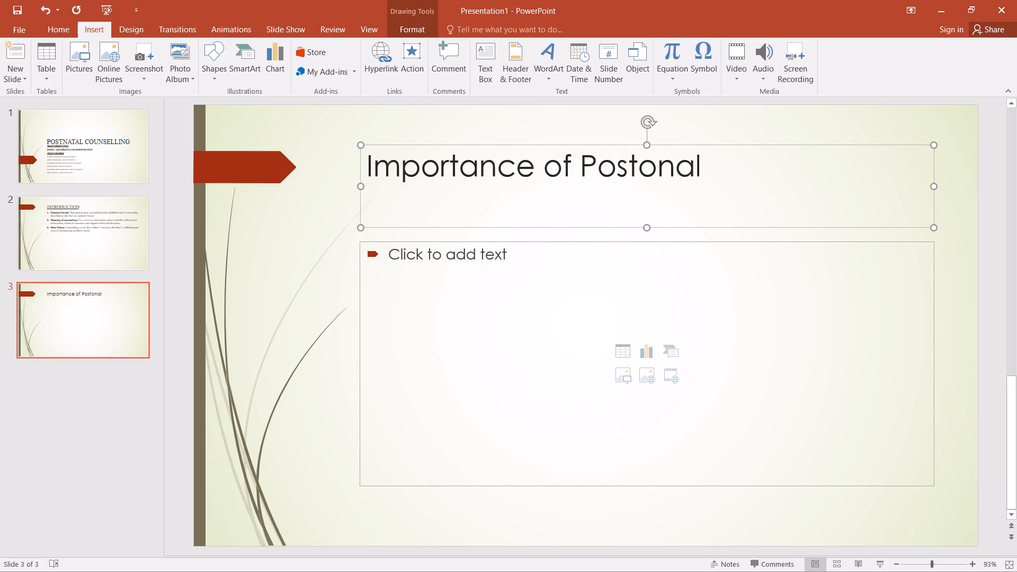
Format the third slide's whole title in Times New Roman with an underline.
left_click(397, 193)
left_click_drag(720, 160, 452, 153)
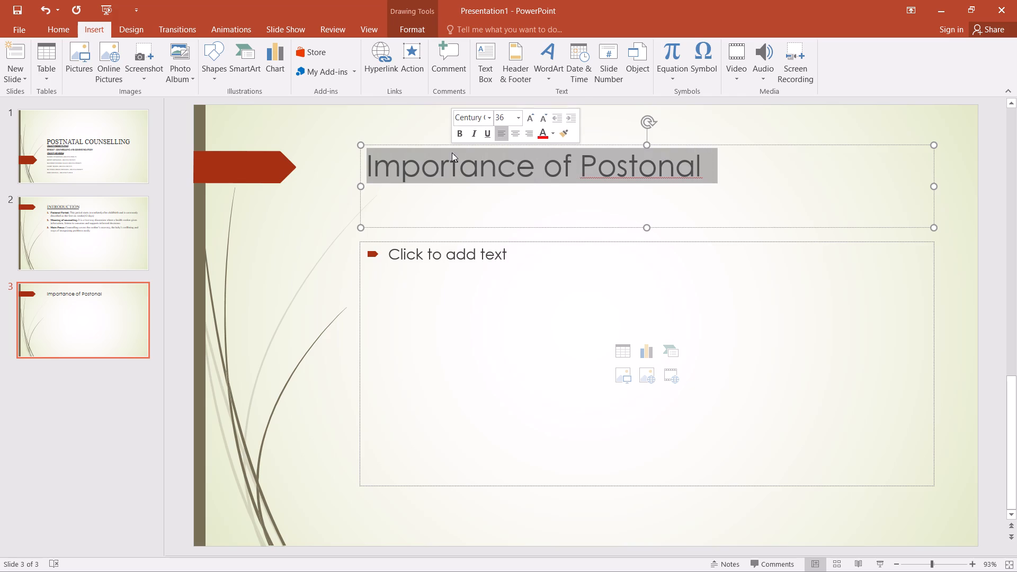
left_click(486, 119)
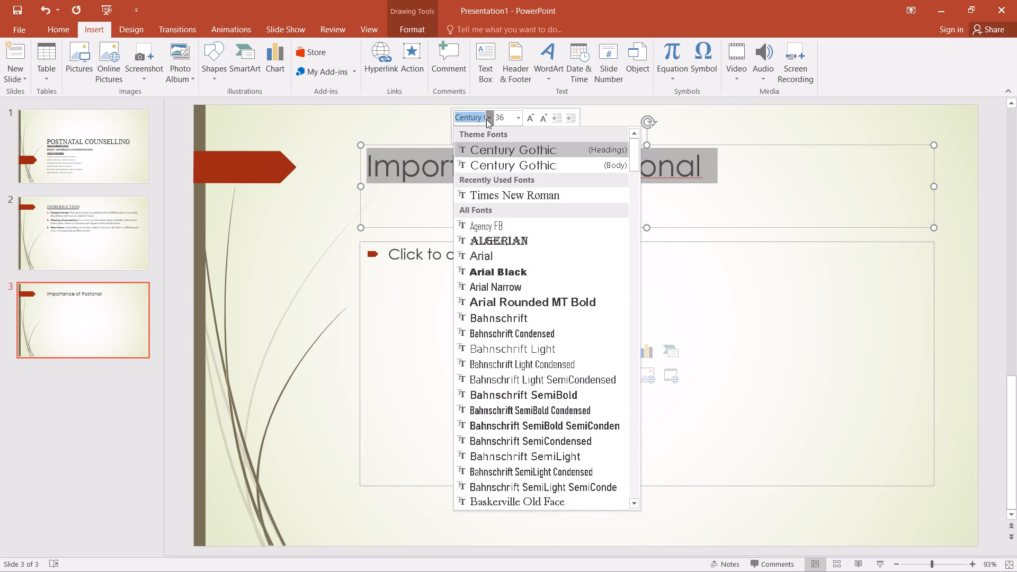
left_click(508, 196)
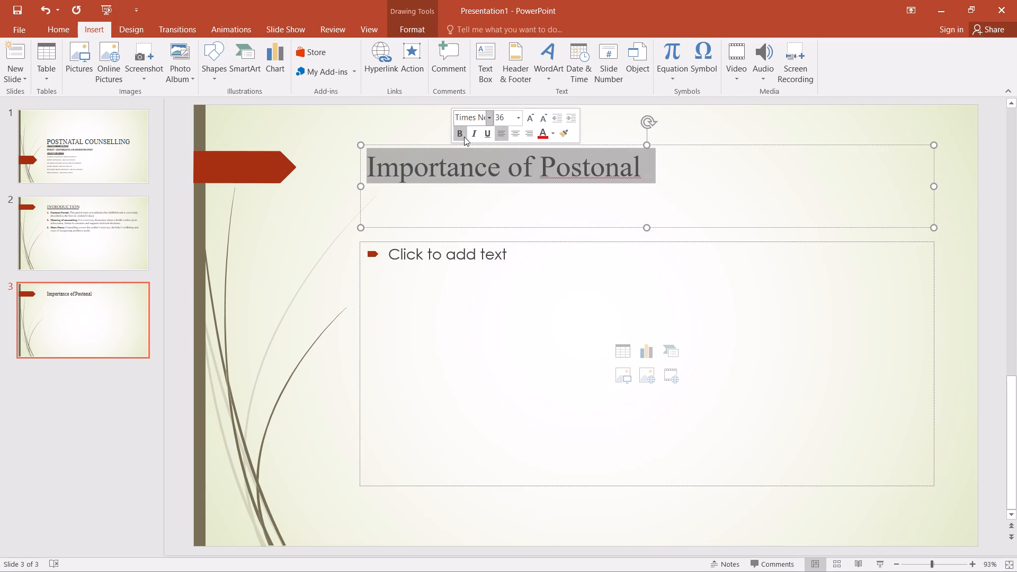
left_click(487, 131)
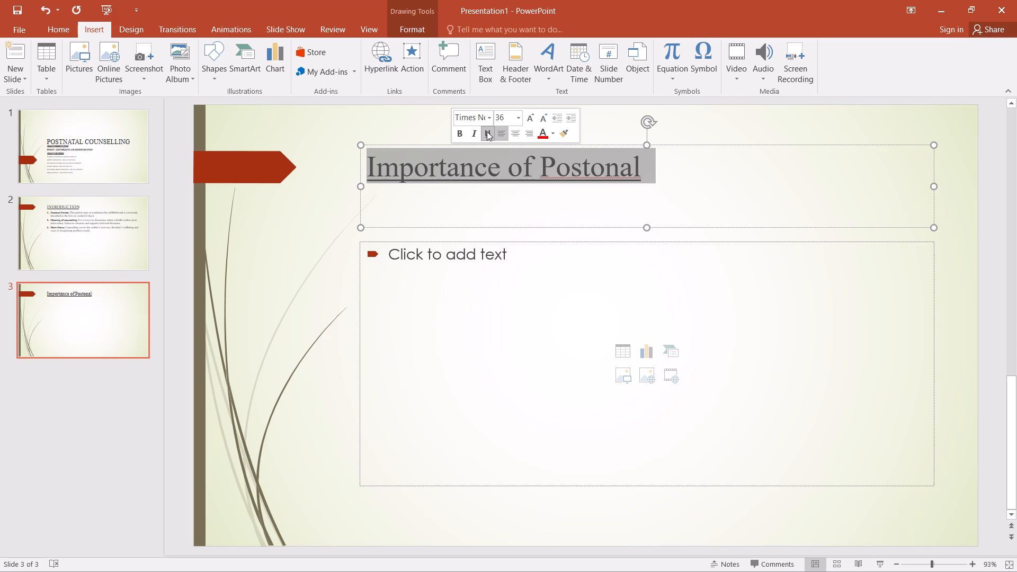
left_click(452, 253)
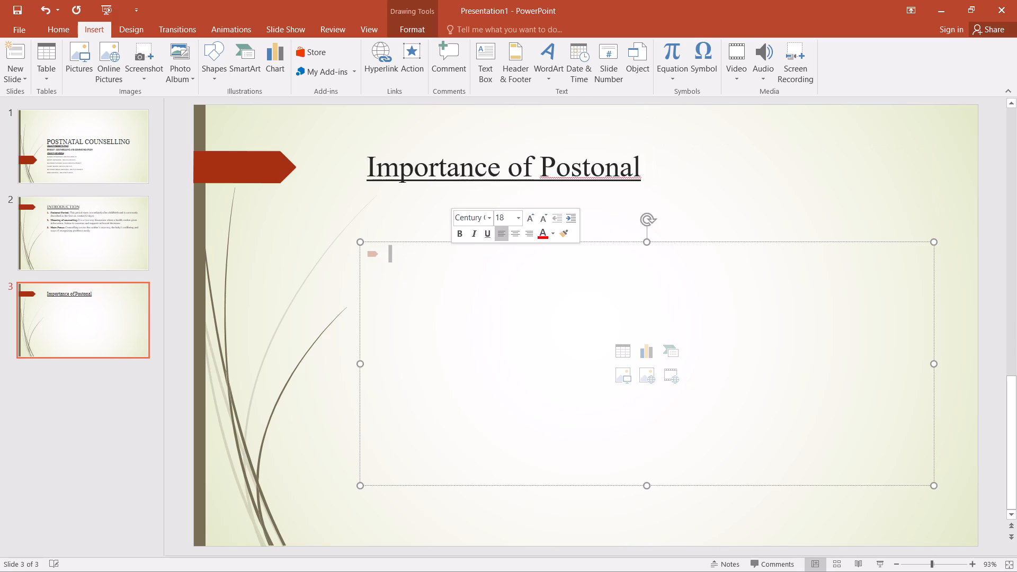
Correct the last word of the slide title so it reads "Importance of Postnatal".
left_click(665, 179)
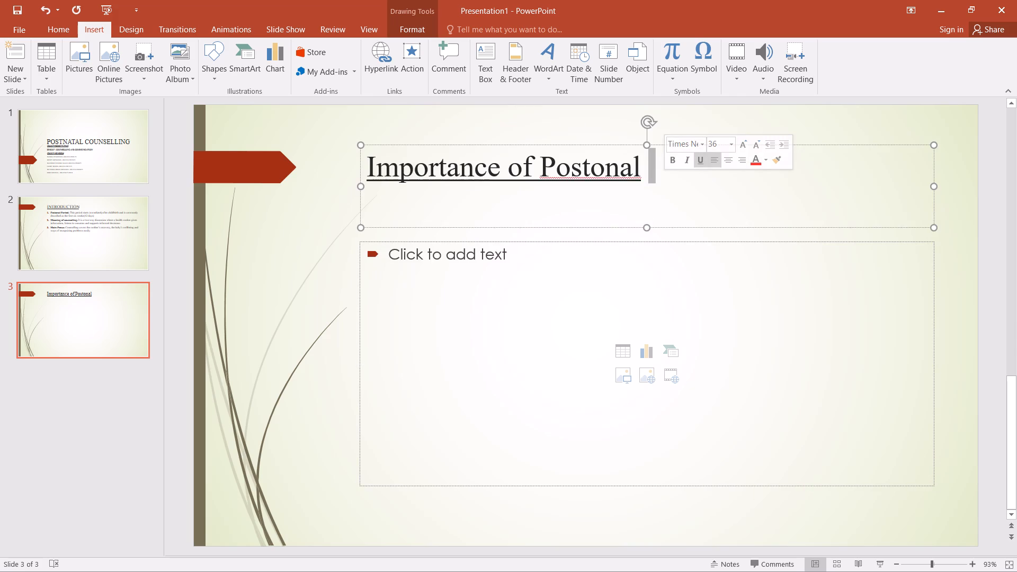
left_click_drag(643, 170, 445, 169)
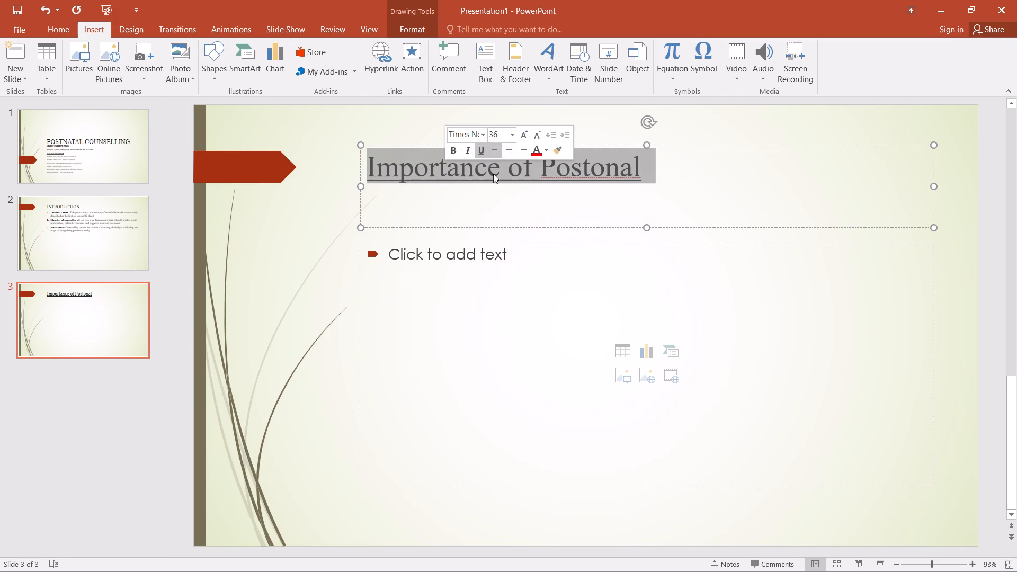
left_click(599, 194)
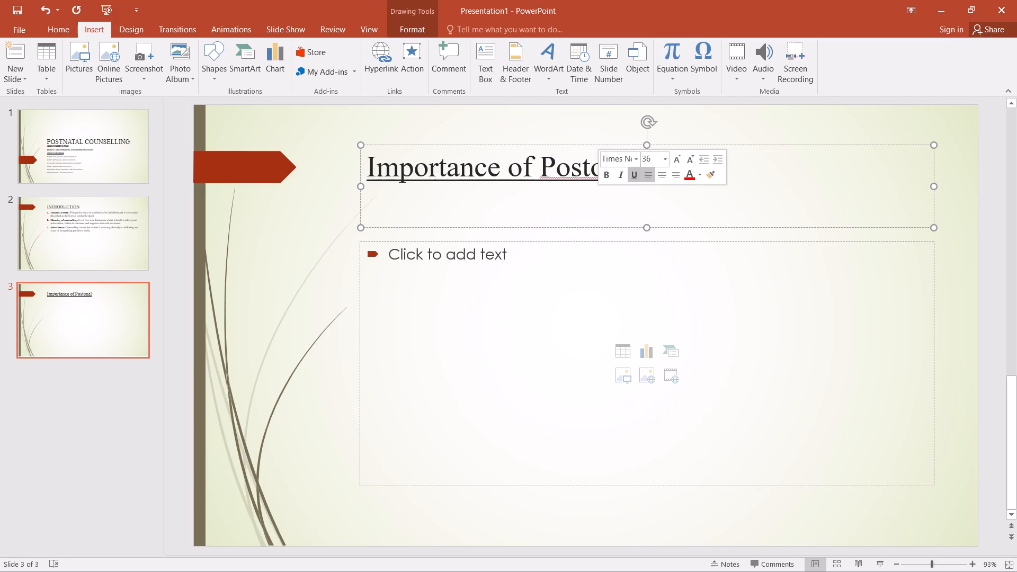
left_click(607, 200)
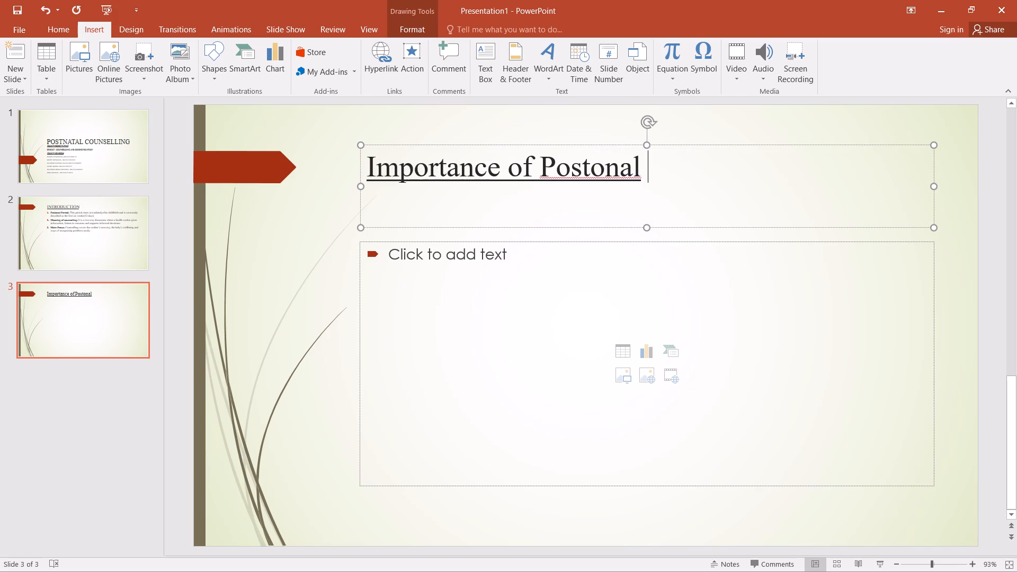
left_click(591, 173)
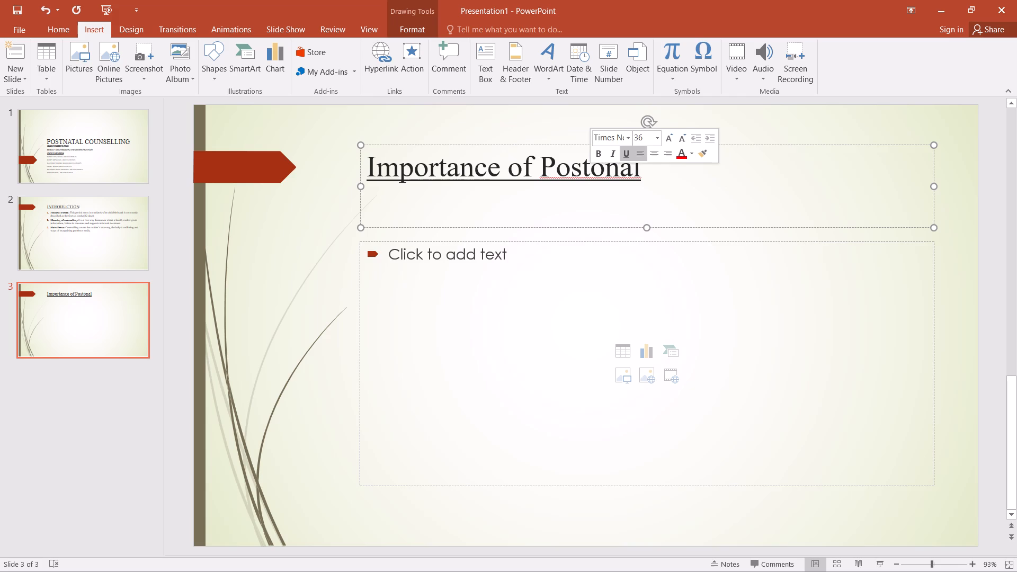
key("n")
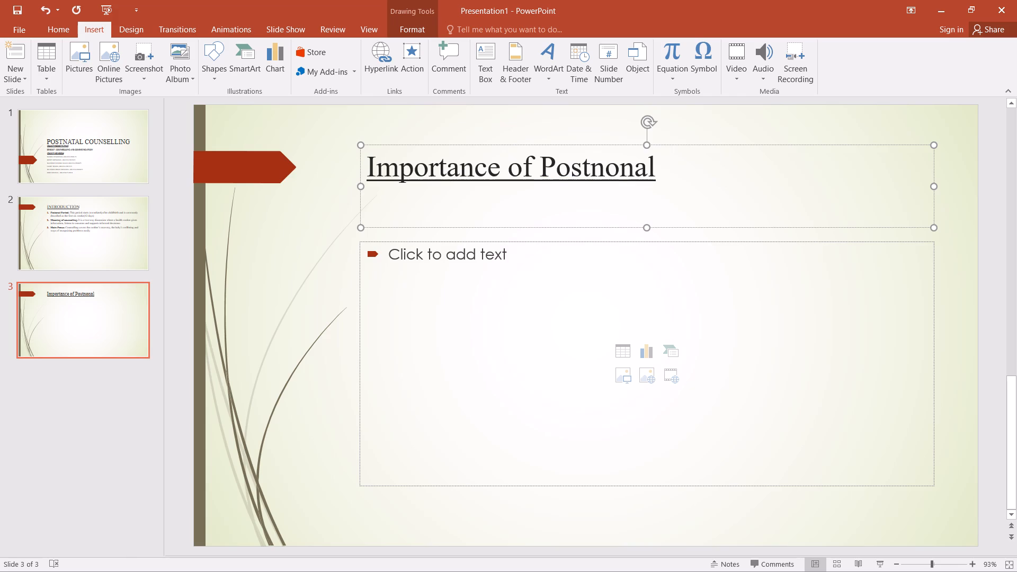
left_click(637, 167)
key("BackSpace")
key("BackSpace")
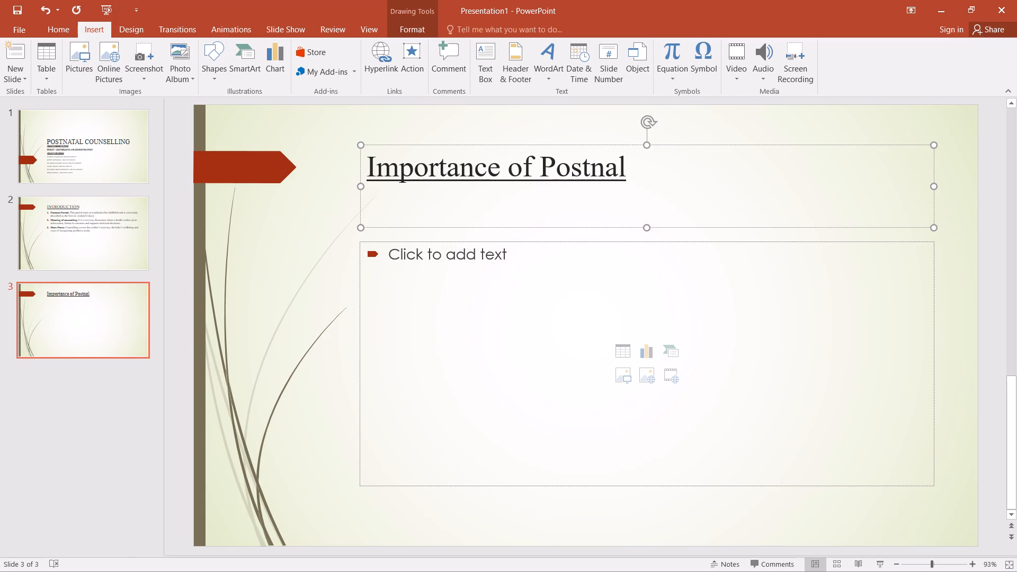
type("at")
Replace the default bullet in the third slide's empty content placeholder with 1. 2. 3. numbering.
left_click(538, 267)
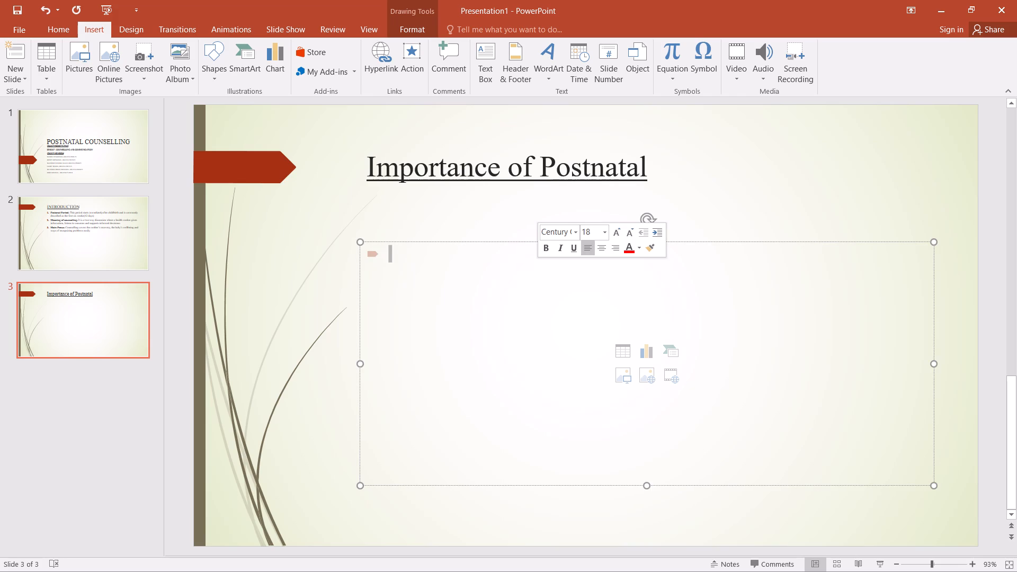
left_click(433, 260)
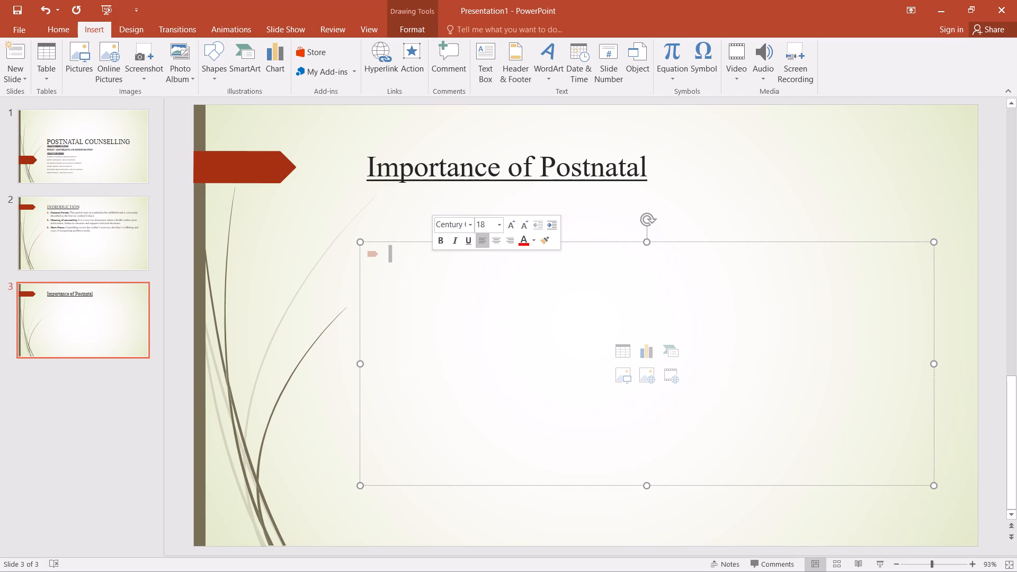
key("BackSpace")
key("BackSpace")
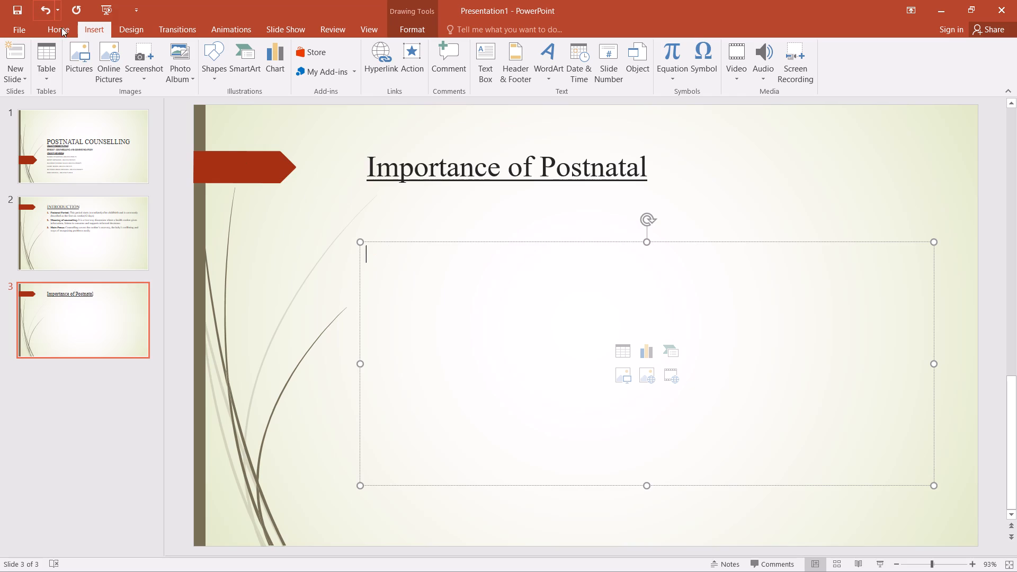
left_click(64, 31)
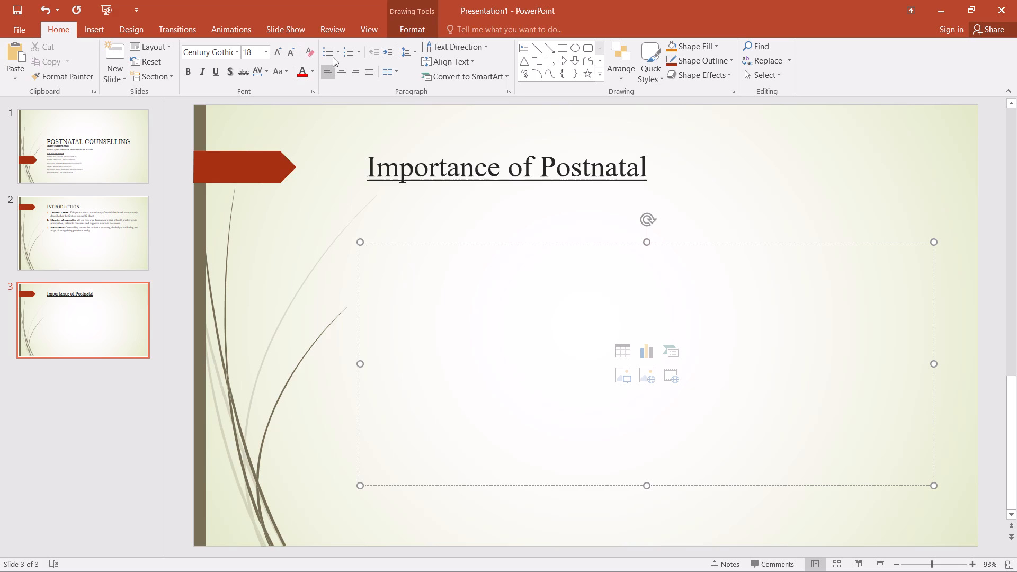
left_click(358, 50)
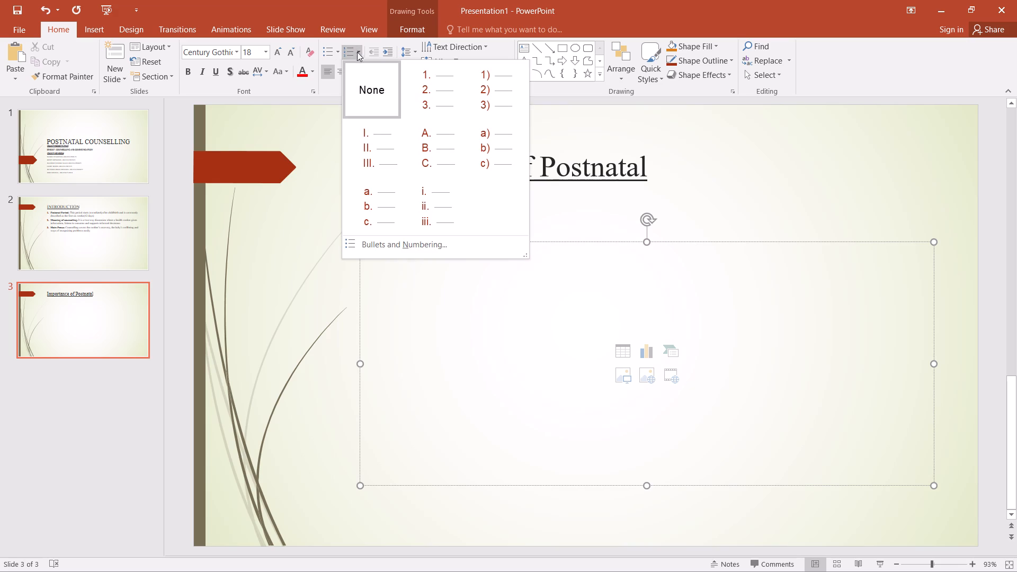
left_click(432, 91)
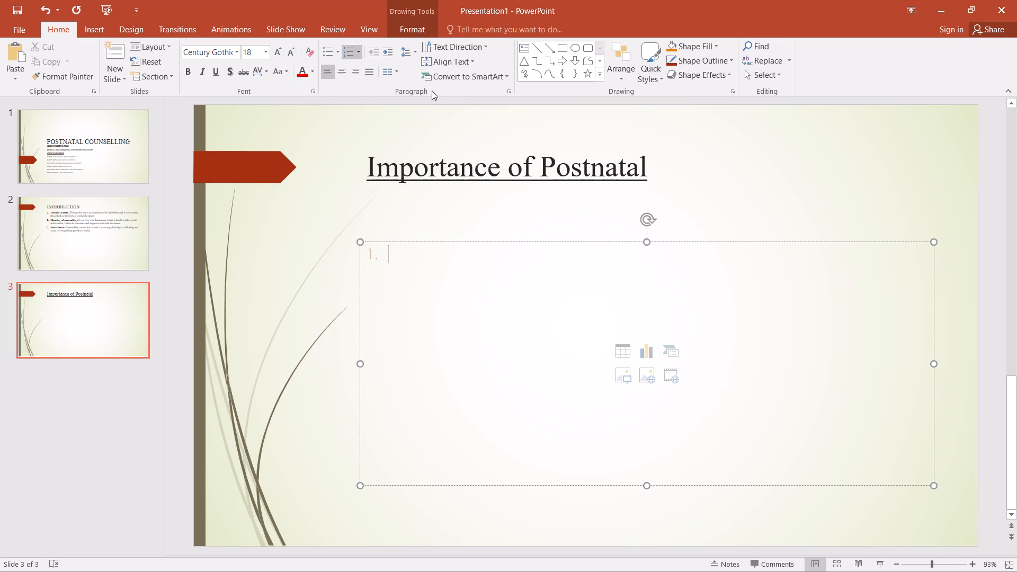